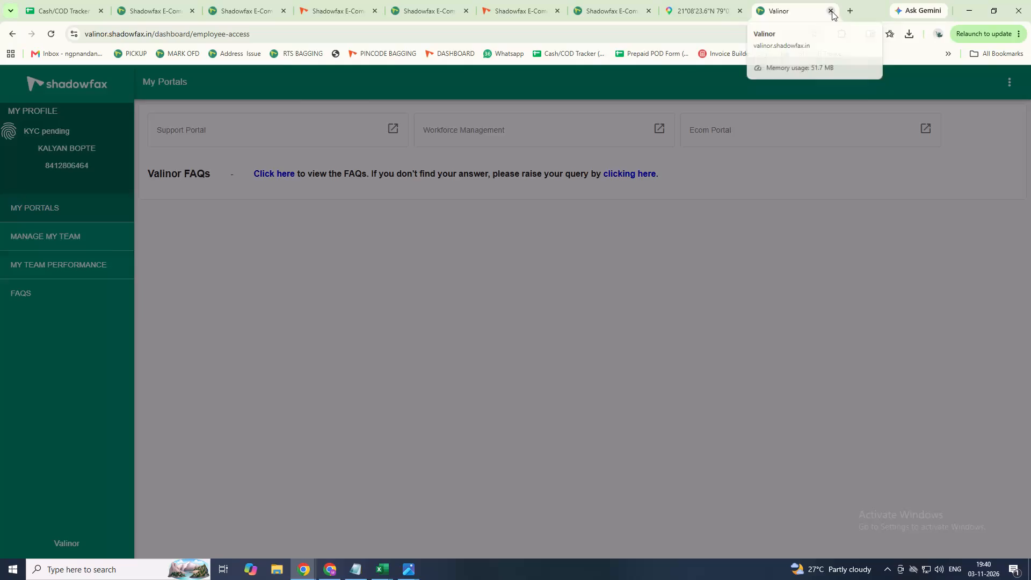
Close the Valinor tab, the map tab and the last two Shadowfax tabs, and move the Receive Manifest tab to the end.
double_click(832, 11)
triple_click(831, 13)
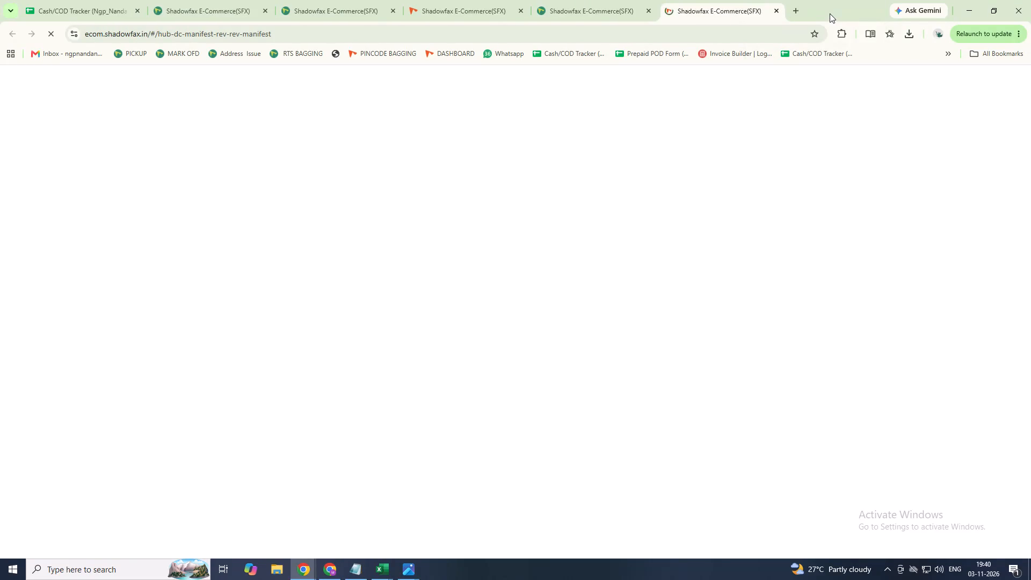
click(776, 6)
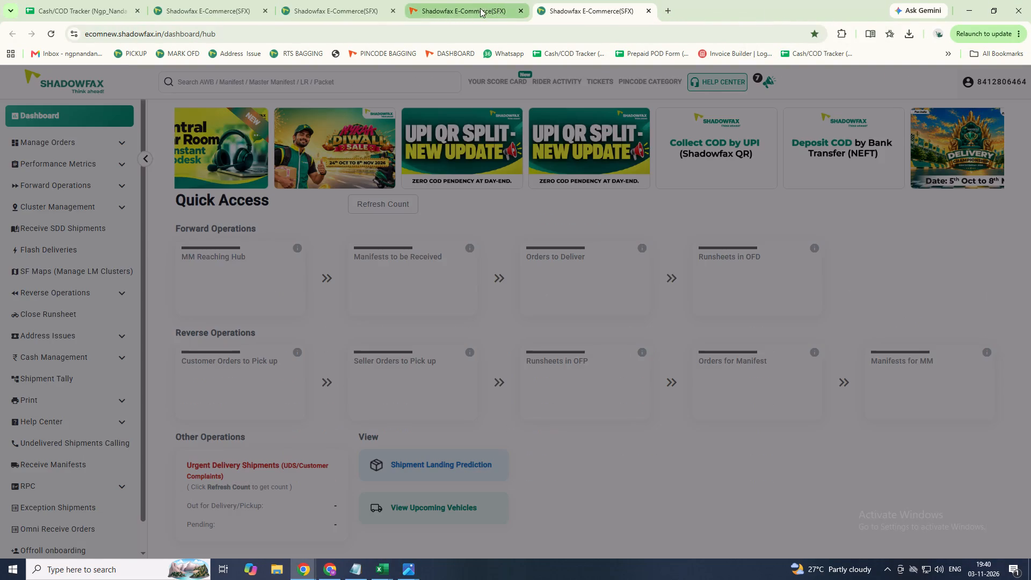
drag(475, 8, 616, 6)
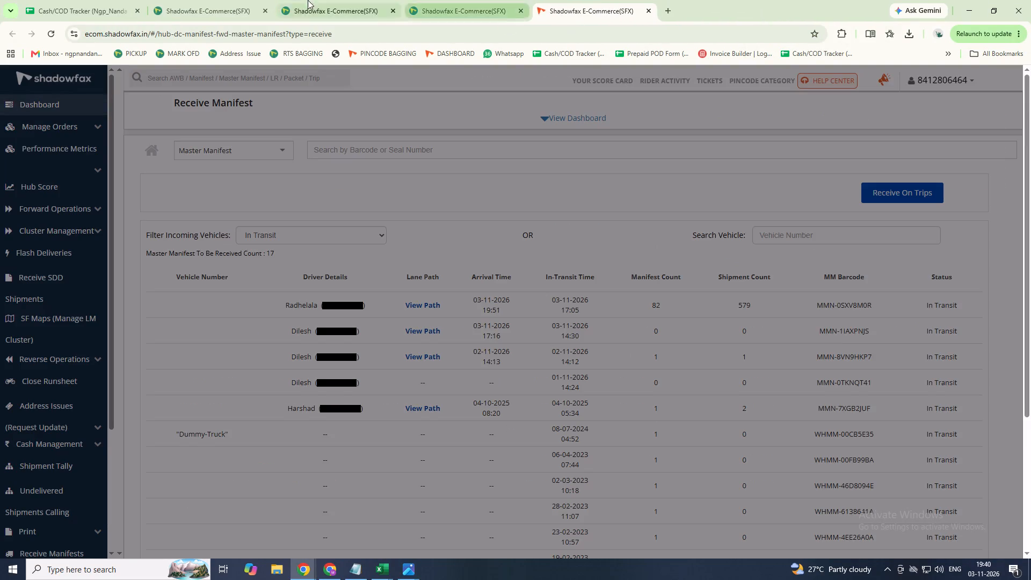
In the Cash/COD Tracker spreadsheet, enter vatan as the name of rider 9 in the 3-11-2026 block.
click(82, 6)
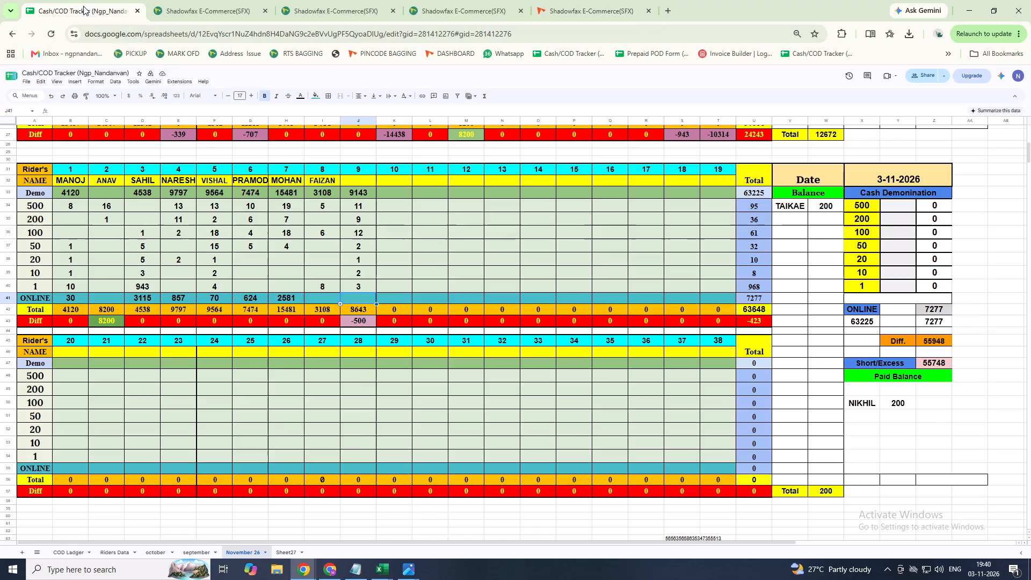
click(368, 177)
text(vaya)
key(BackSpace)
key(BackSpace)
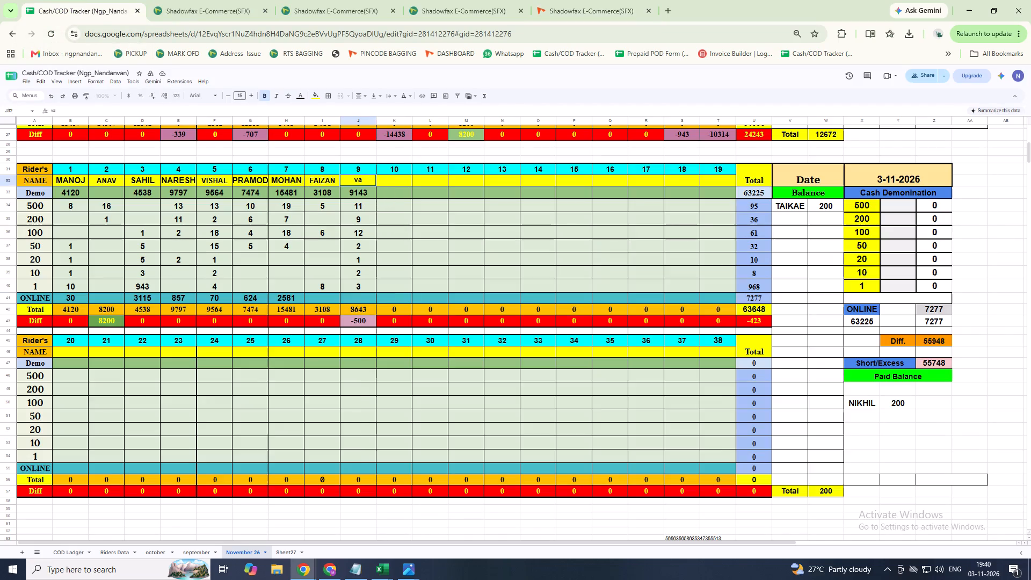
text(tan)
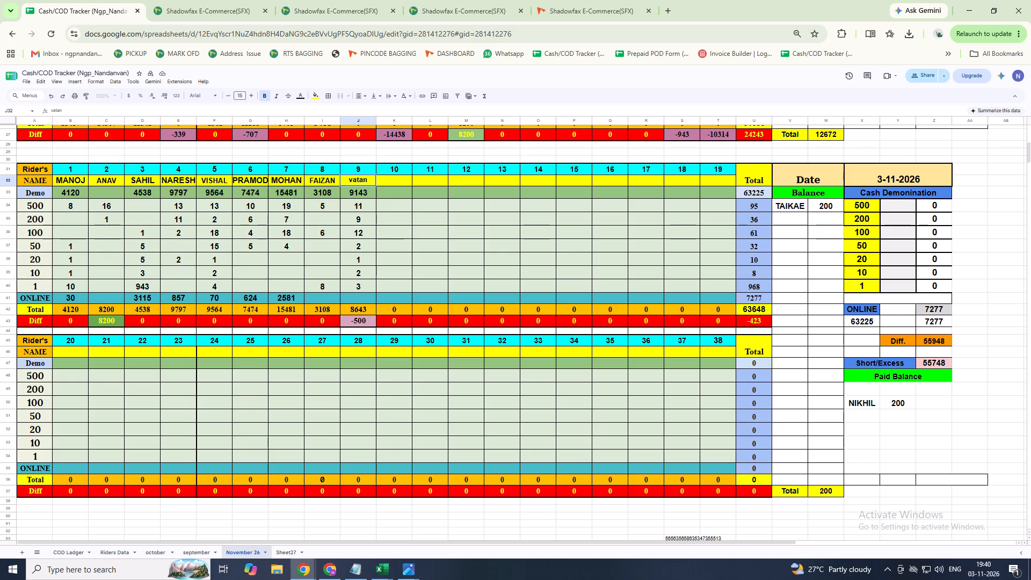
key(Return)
Enter kadu as the name of rider 10 in the 3-11-2026 block.
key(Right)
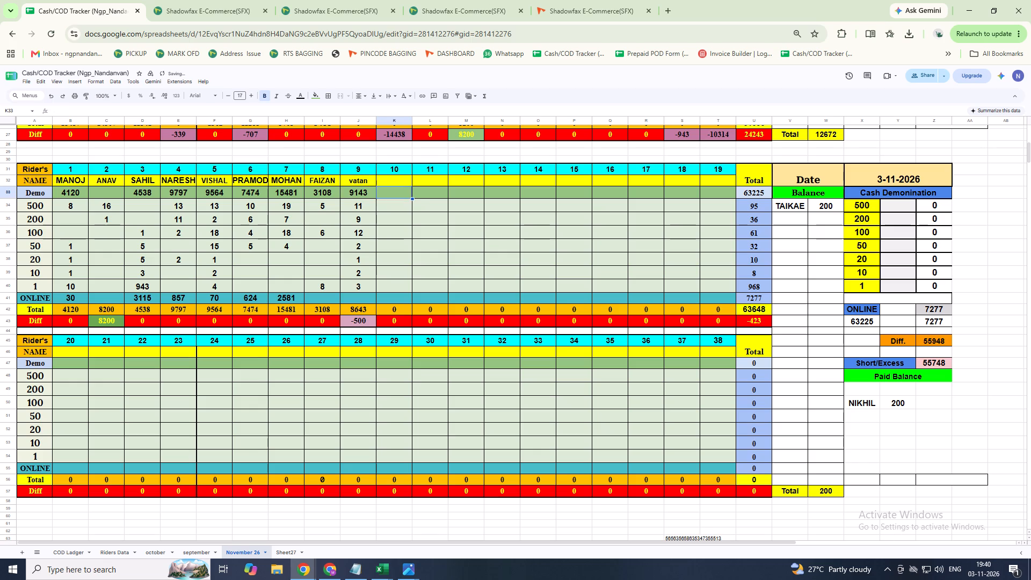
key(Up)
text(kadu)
Enter rider 10's cash counts: 18 notes of 500, 1 of 200 and 19 of 100.
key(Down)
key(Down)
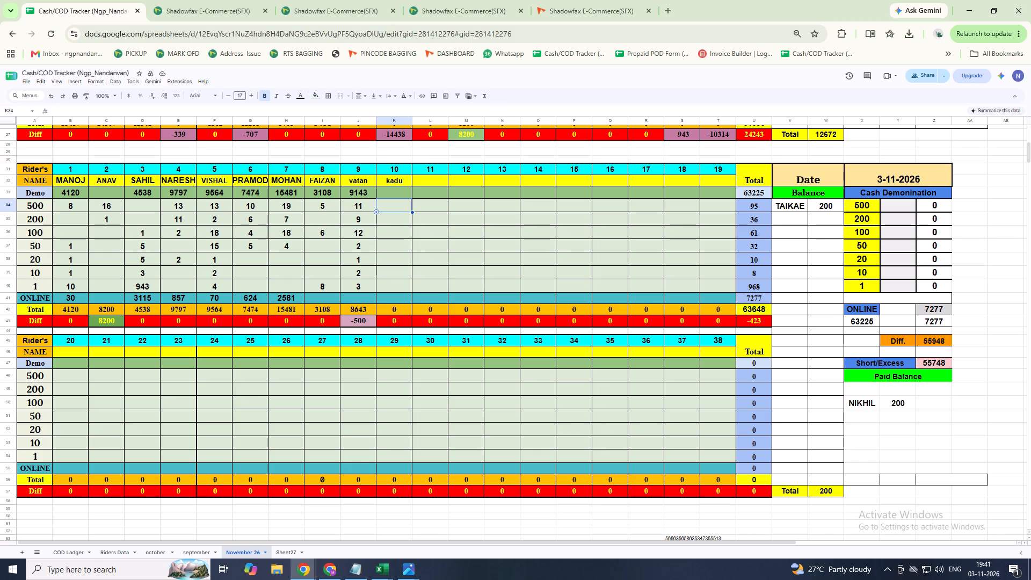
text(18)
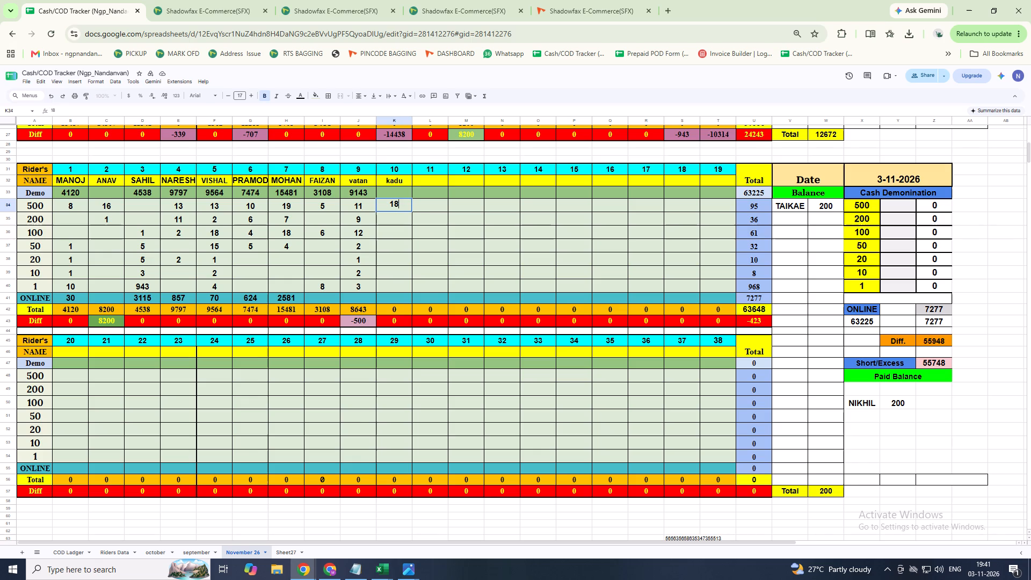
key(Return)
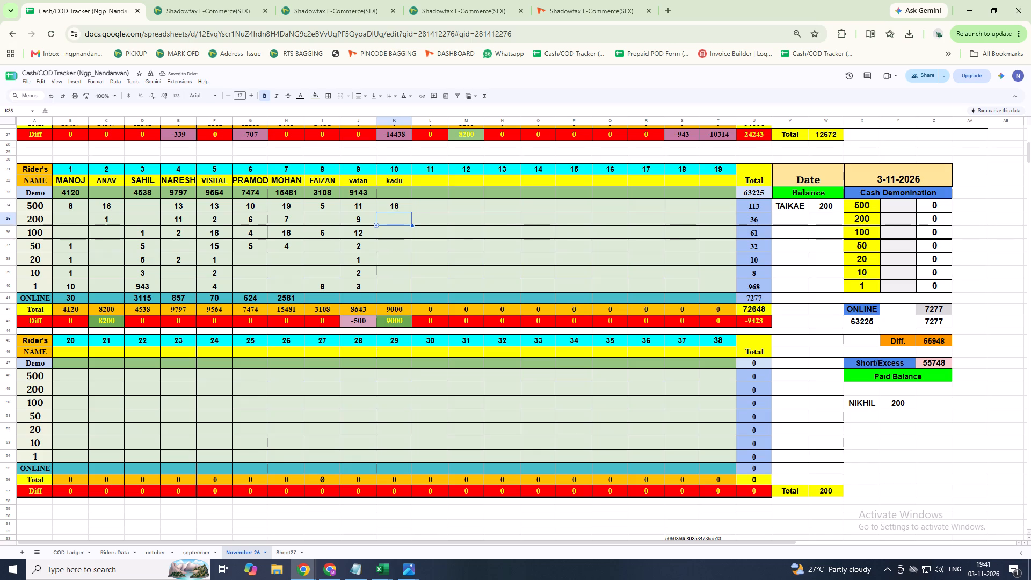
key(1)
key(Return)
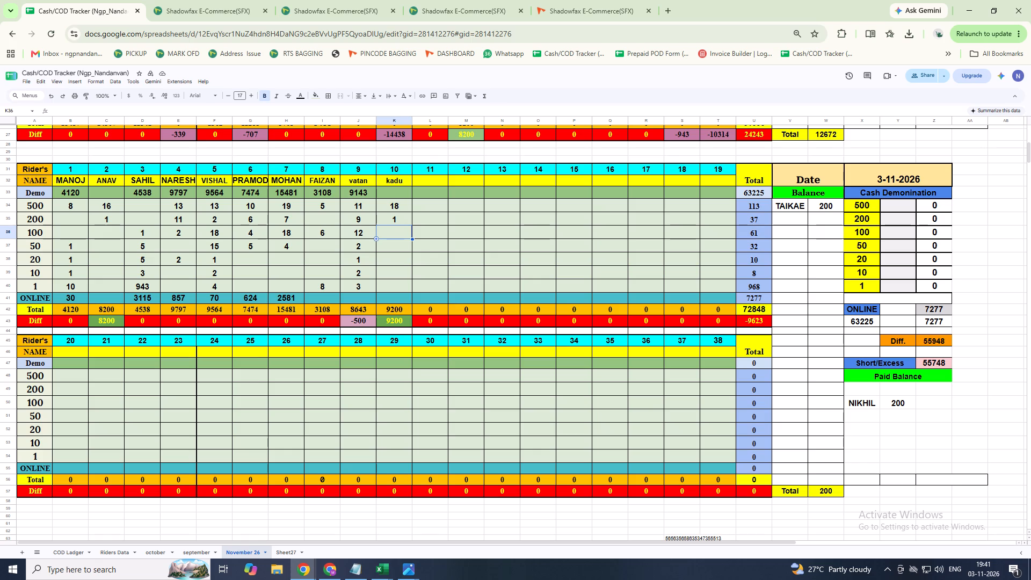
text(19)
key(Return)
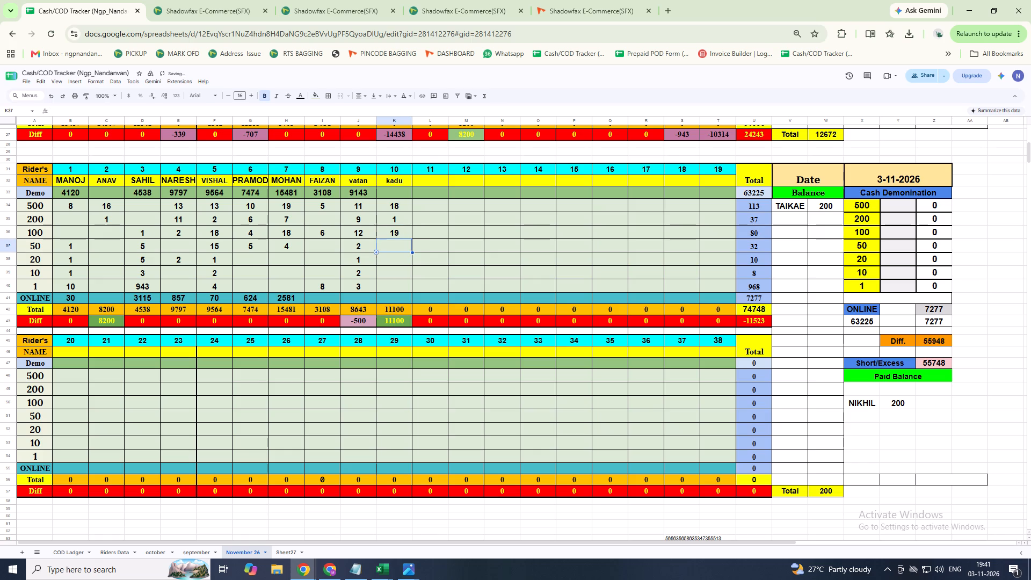
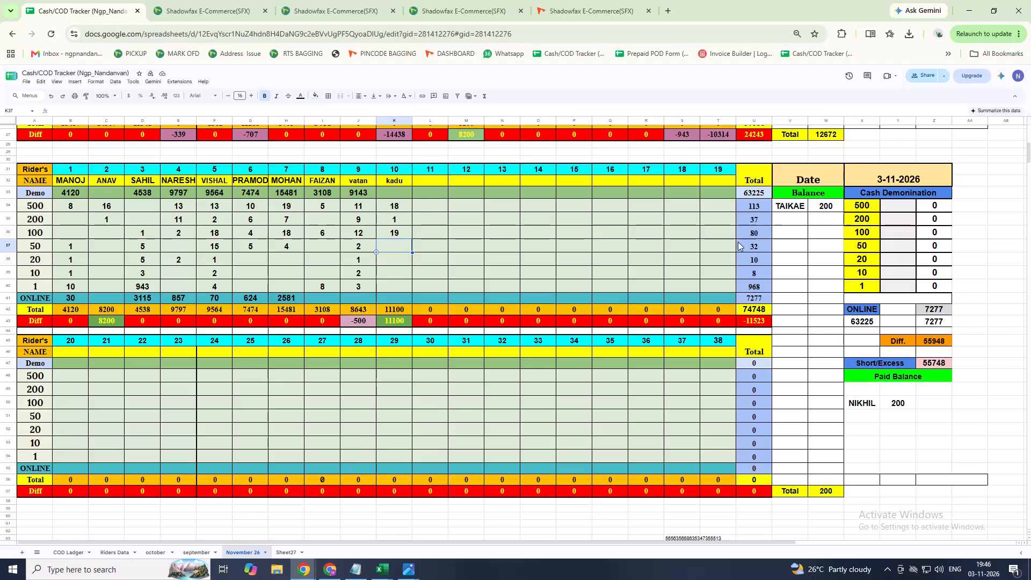
In the 3-11-2026 Cash Demonination table, enter the note counts: 114 for 500 and 36 for 200.
click(906, 205)
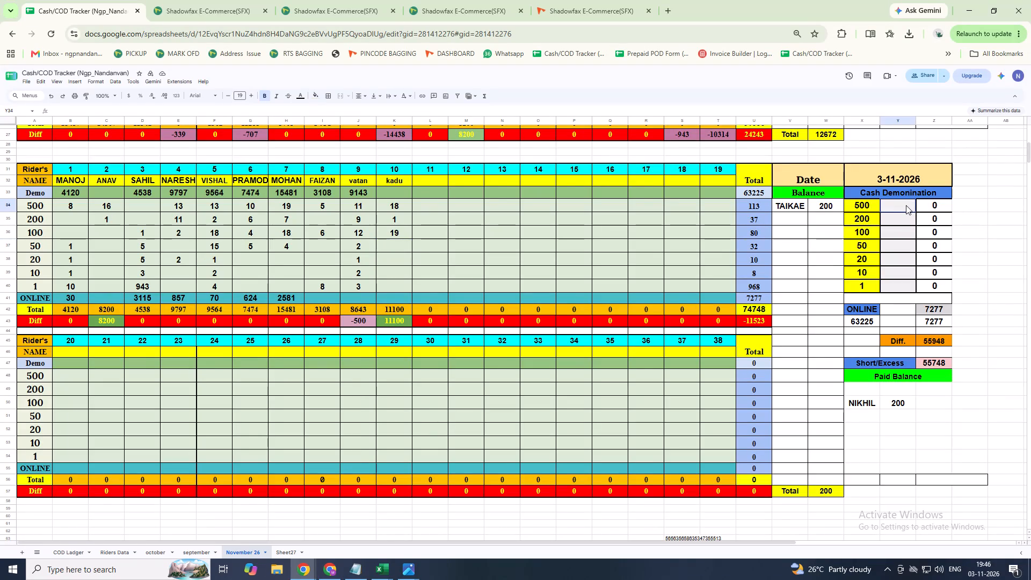
text(114)
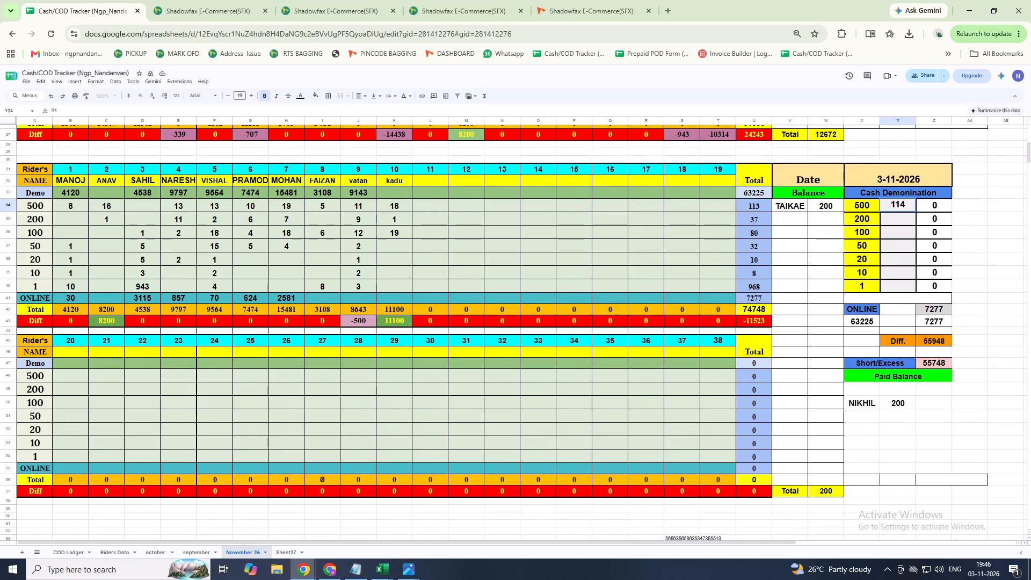
key(Return)
text(38)
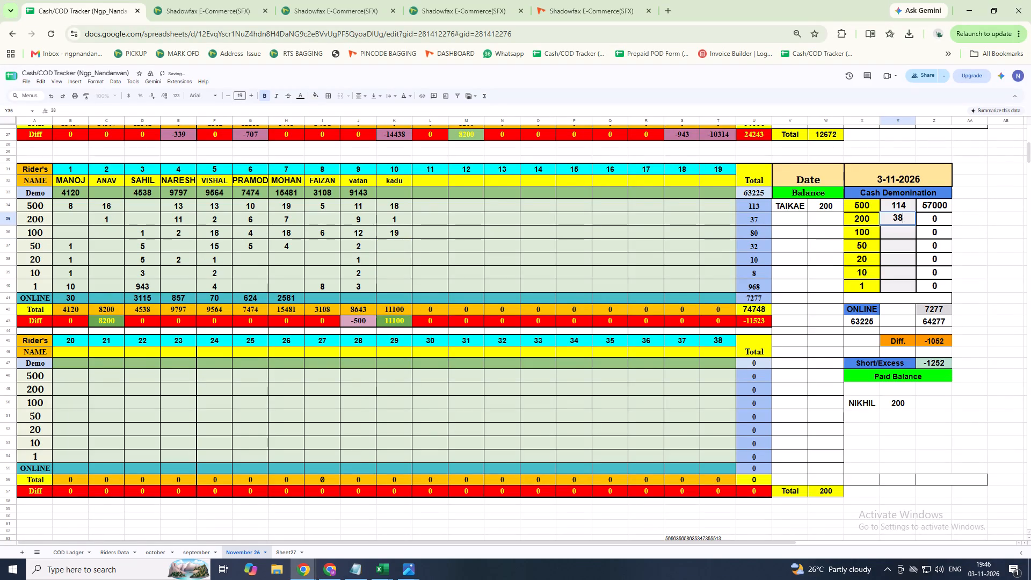
key(BackSpace)
key(6)
key(Return)
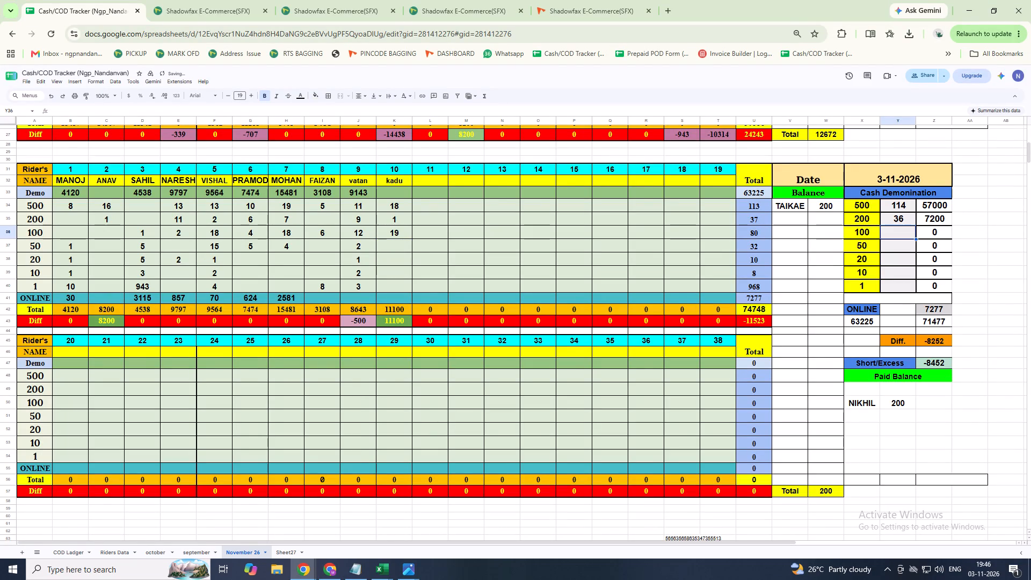
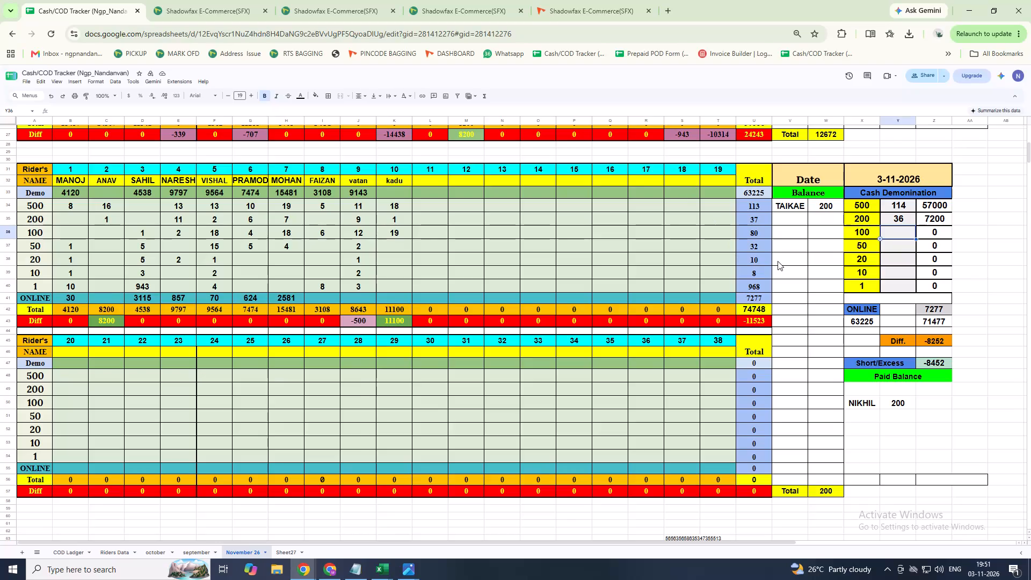
Enter a count of 81 for the 100 notes in the 3-11-2026 Cash Demonination table.
text(81)
key(Return)
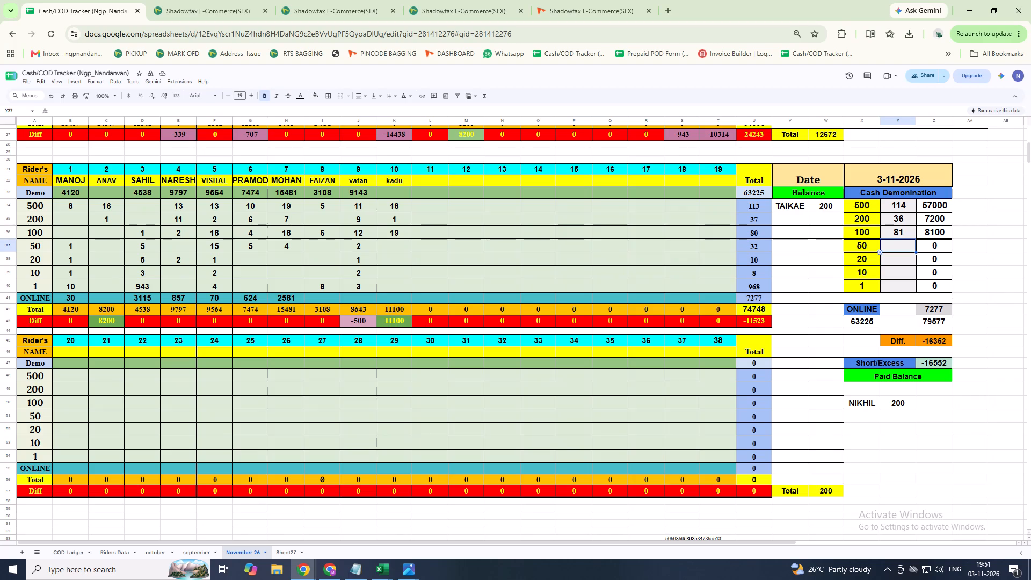
Switch to the Shadowfax E-Commerce portal's hub dashboard and try to open Close Runsheet.
click(204, 3)
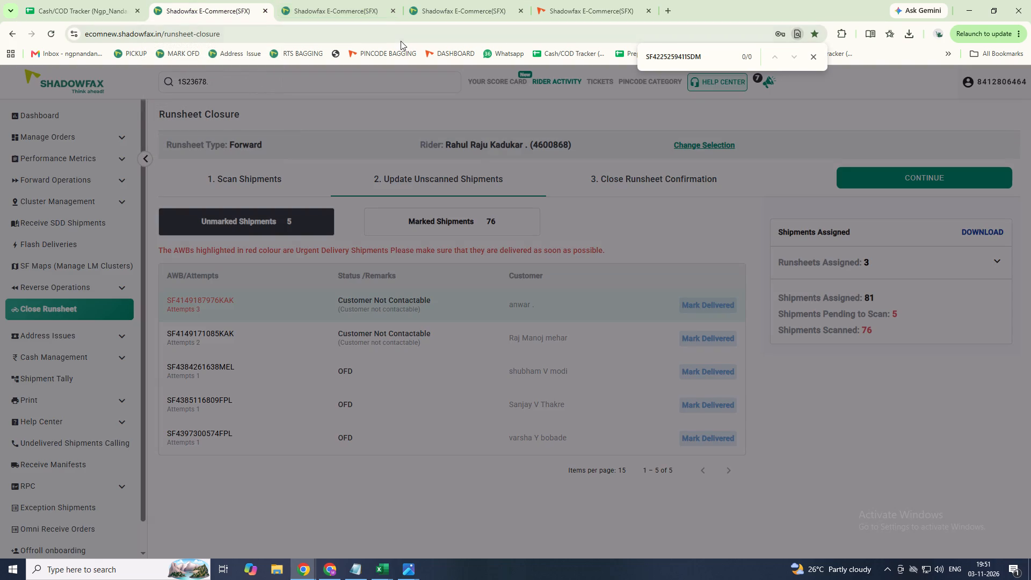
click(343, 1)
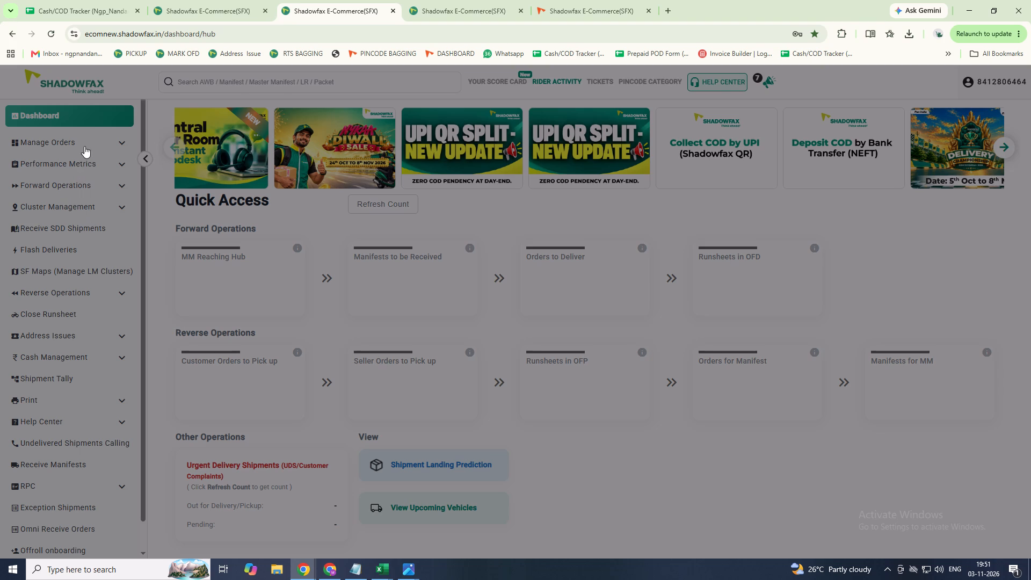
click(36, 309)
click(62, 306)
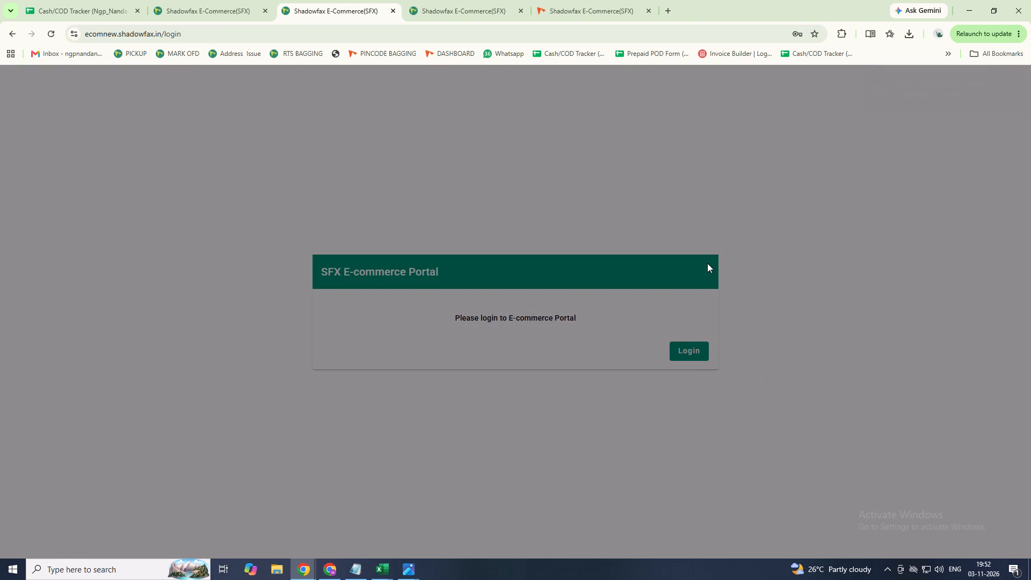
Log in to the SFX E-commerce Portal again via Valinor.
click(694, 356)
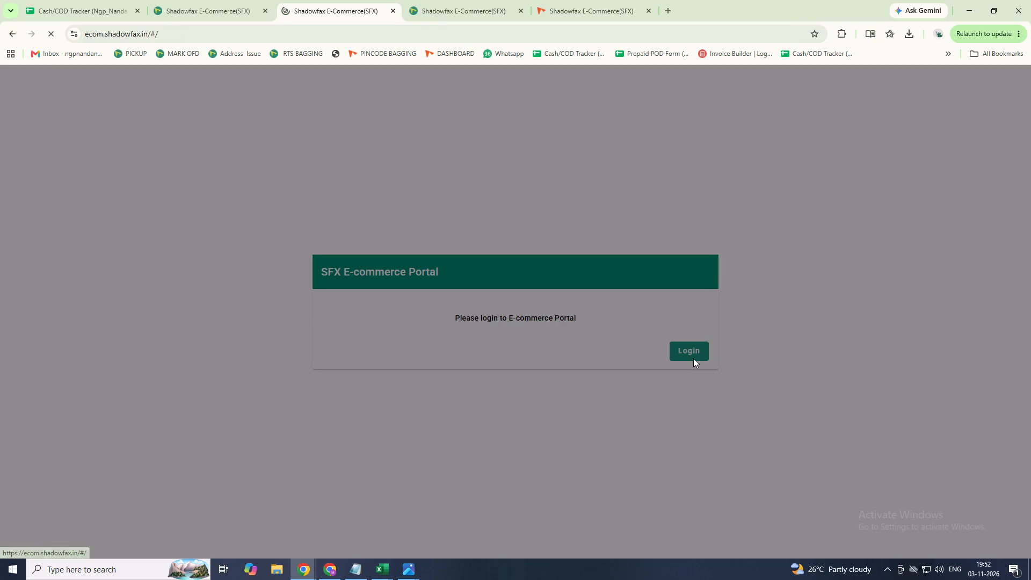
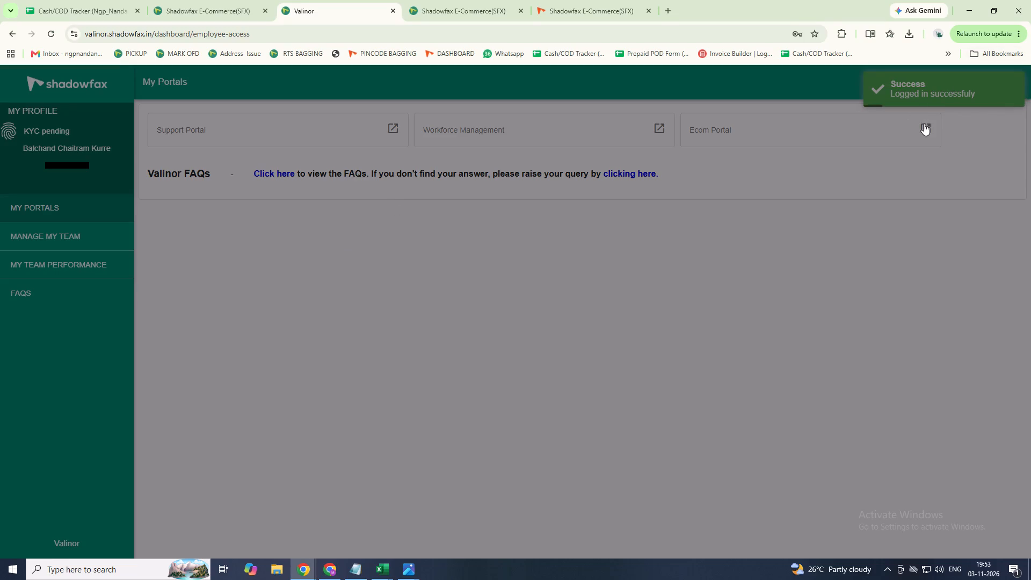
click(924, 125)
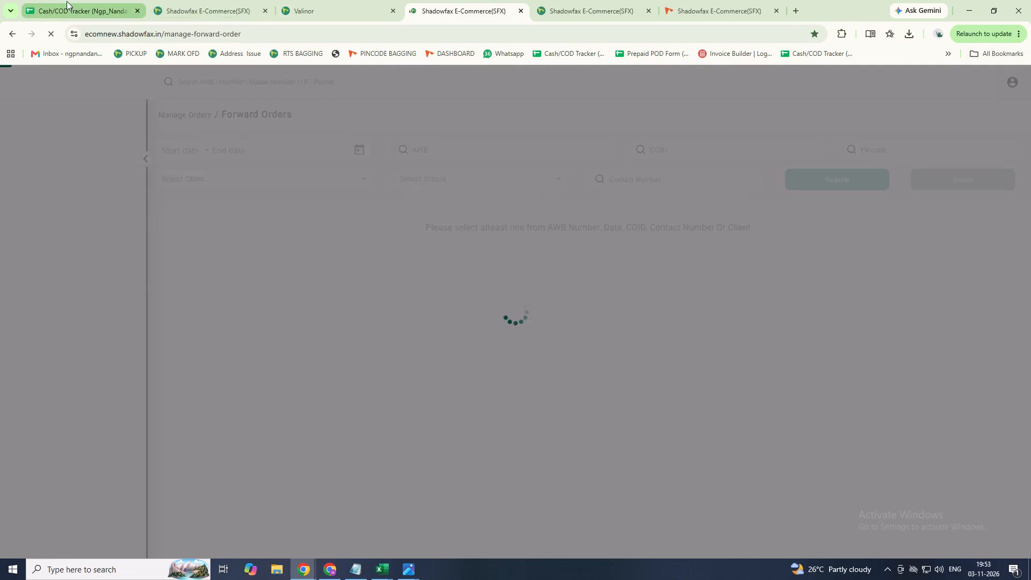
Switch to the Cash/COD Tracker and enter mangesh as the name of rider 11 for 3-11-2026.
click(67, 3)
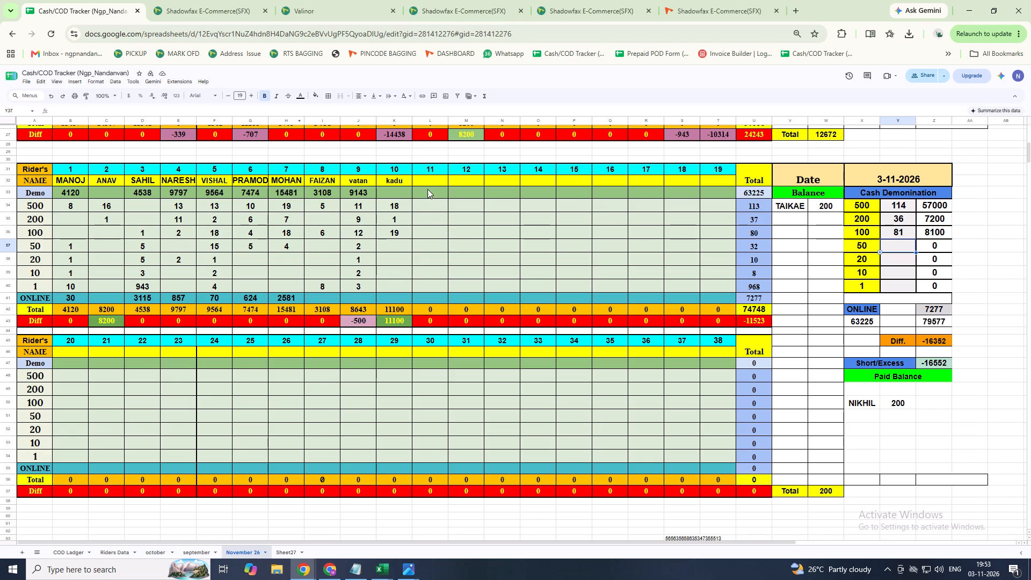
click(428, 182)
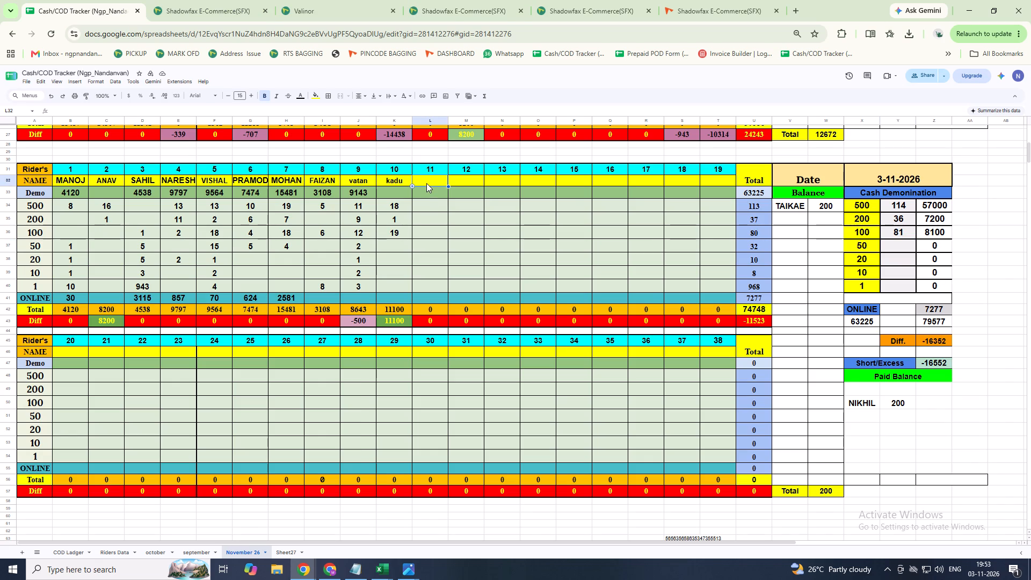
text(mangesk)
key(BackSpace)
key(h)
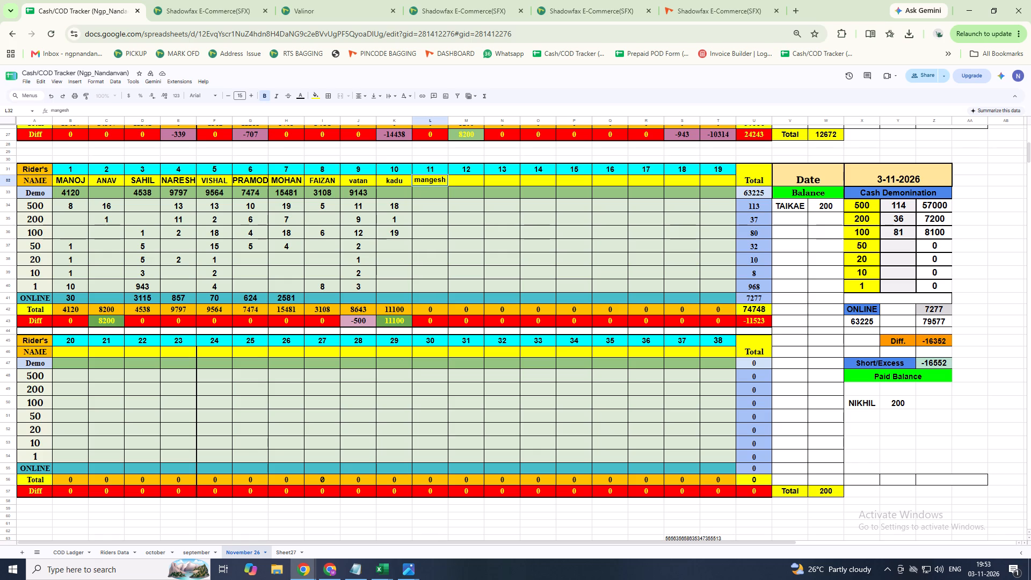
key(Return)
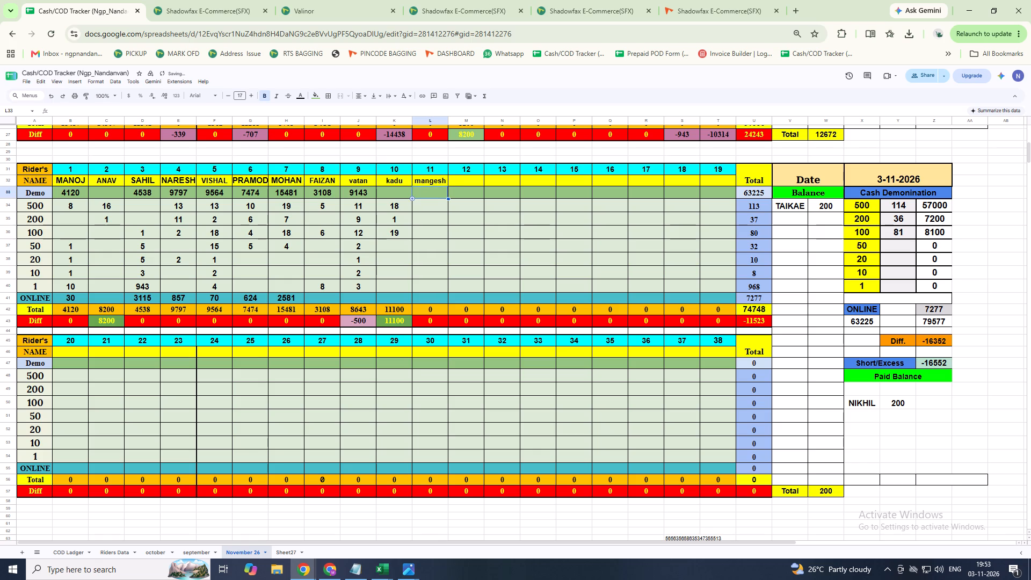
Enter mangesh's note counts: 6 for 500, 1 for 200, 4 for 100 and 3 for 50.
key(Return)
key(Return)
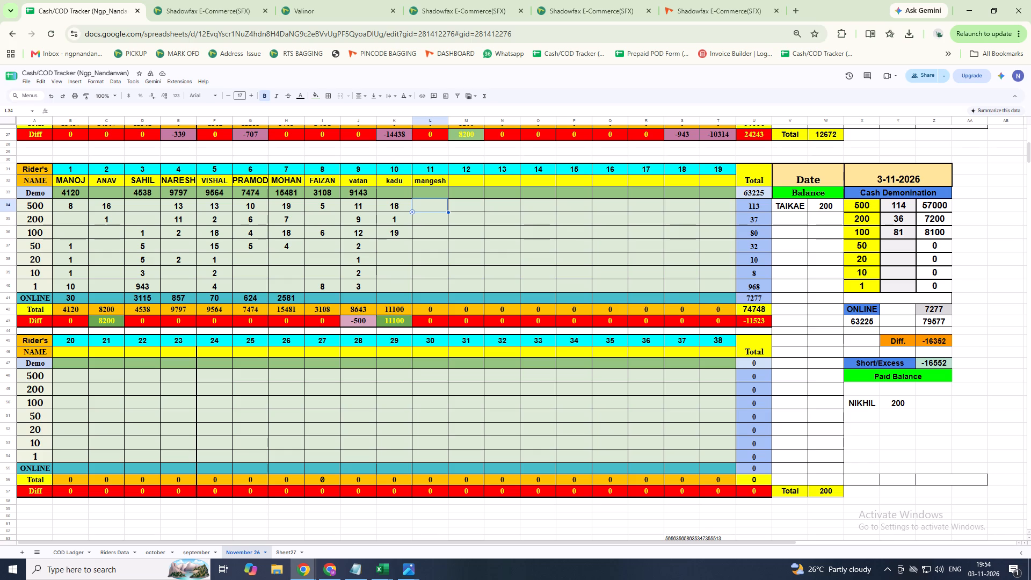
key(6)
key(Return)
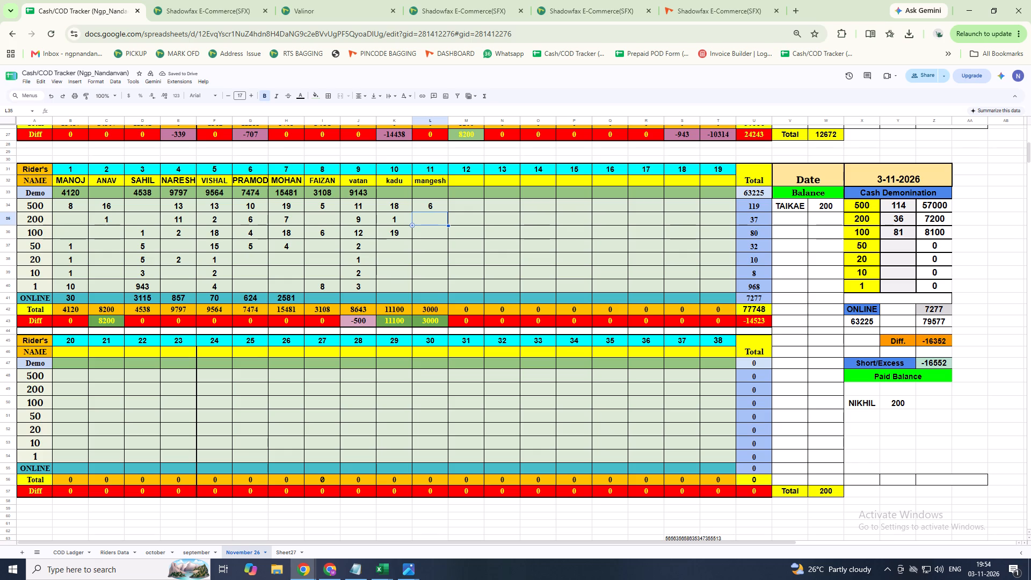
key(1)
key(Return)
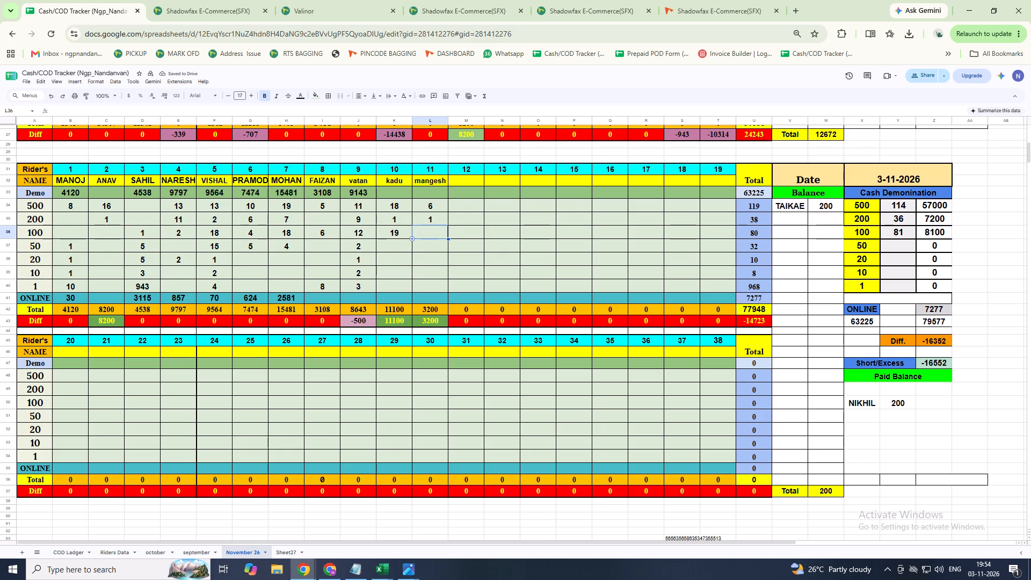
key(4)
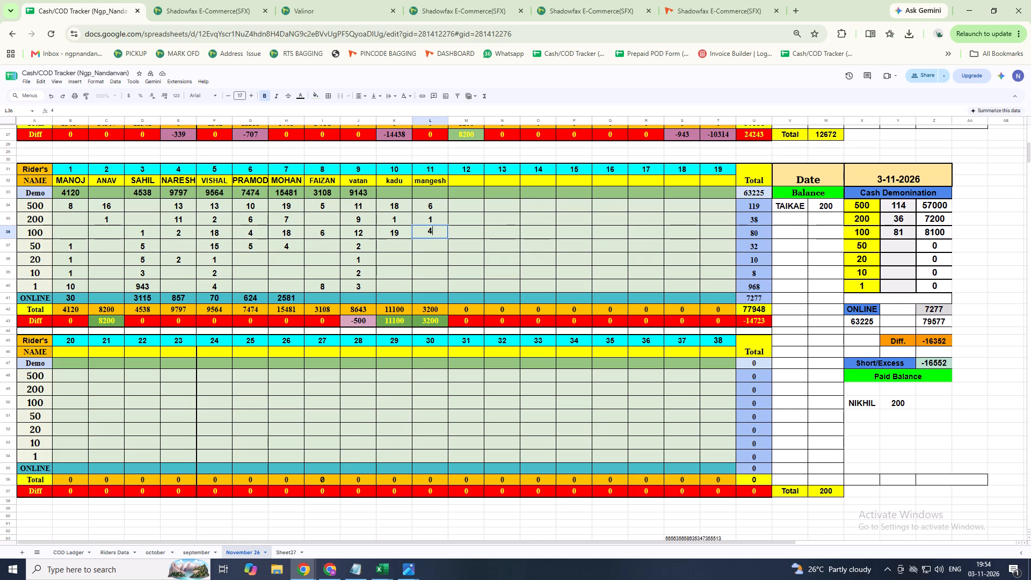
key(Return)
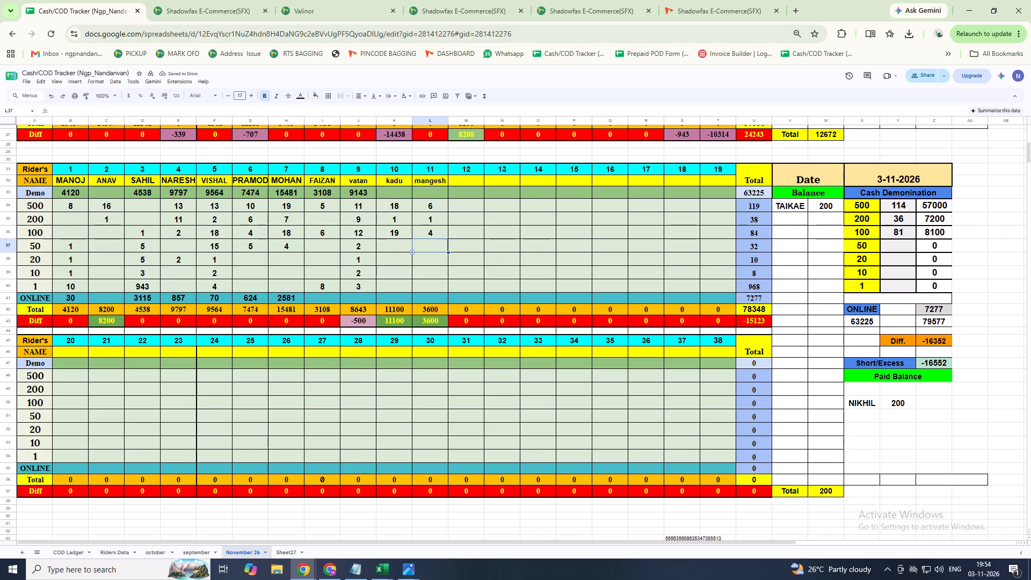
key(3)
key(Return)
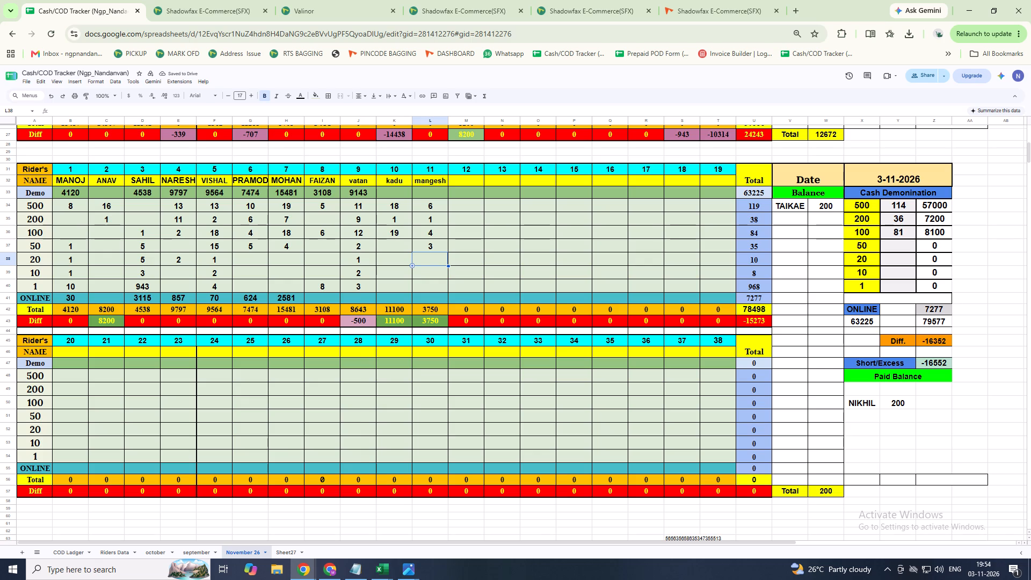
Enter mangesh's remaining counts: 1 for denomination 10 and 10 for denomination 1.
key(Down)
key(Down)
key(Up)
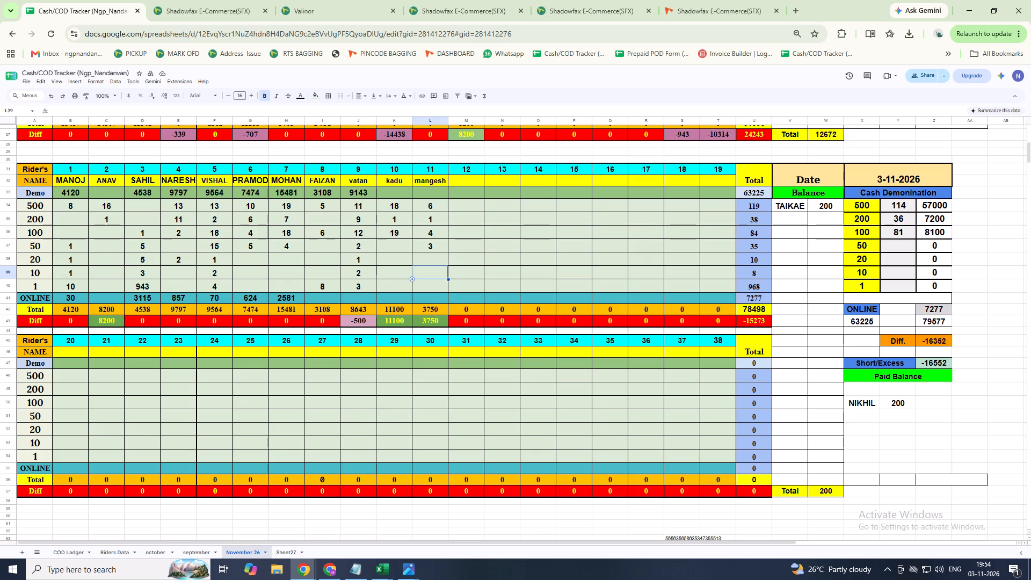
key(1)
key(Return)
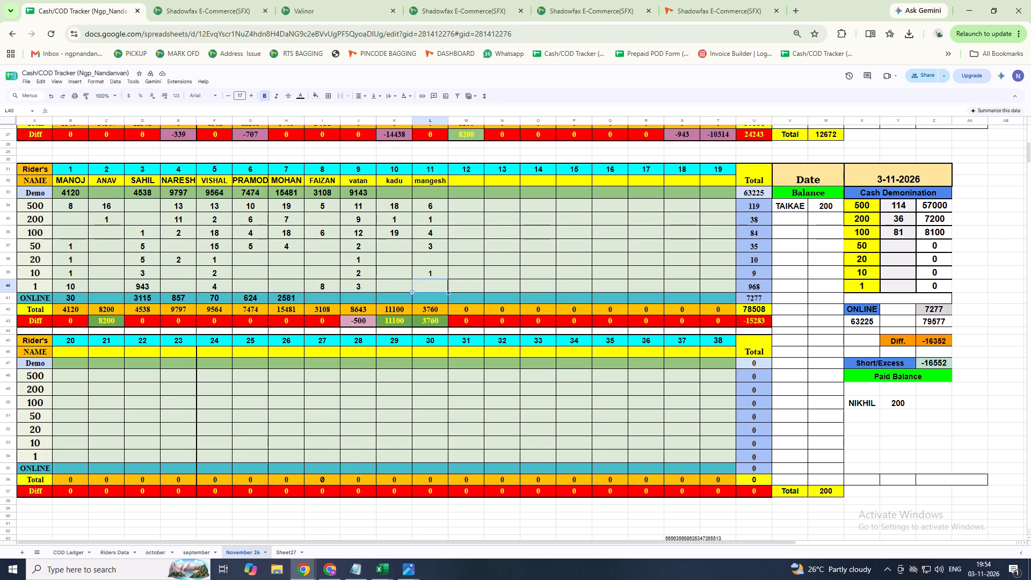
text(10)
key(Return)
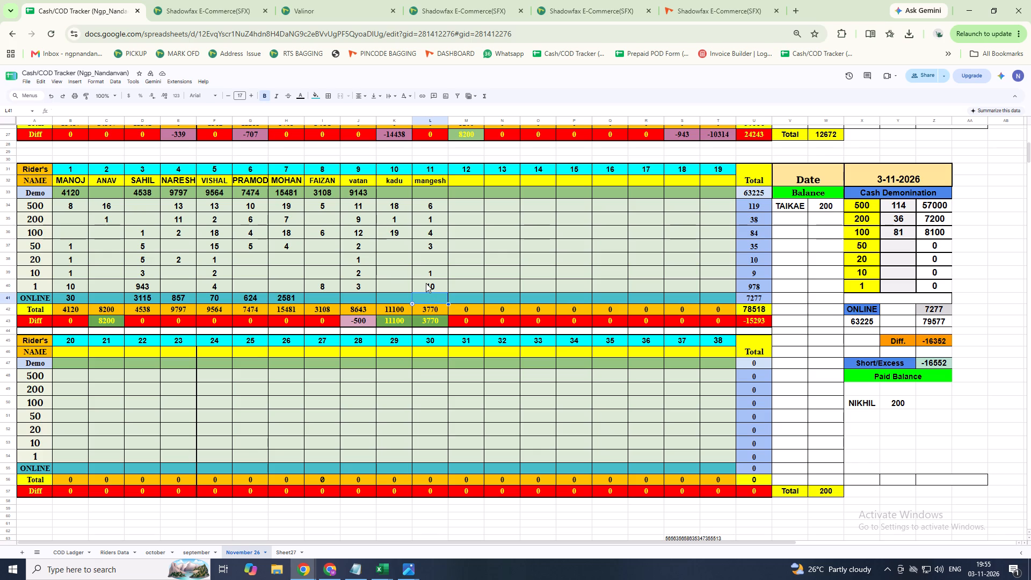
Set mangesh's count for denomination 1 to 9.
click(426, 283)
key(BackSpace)
key(9)
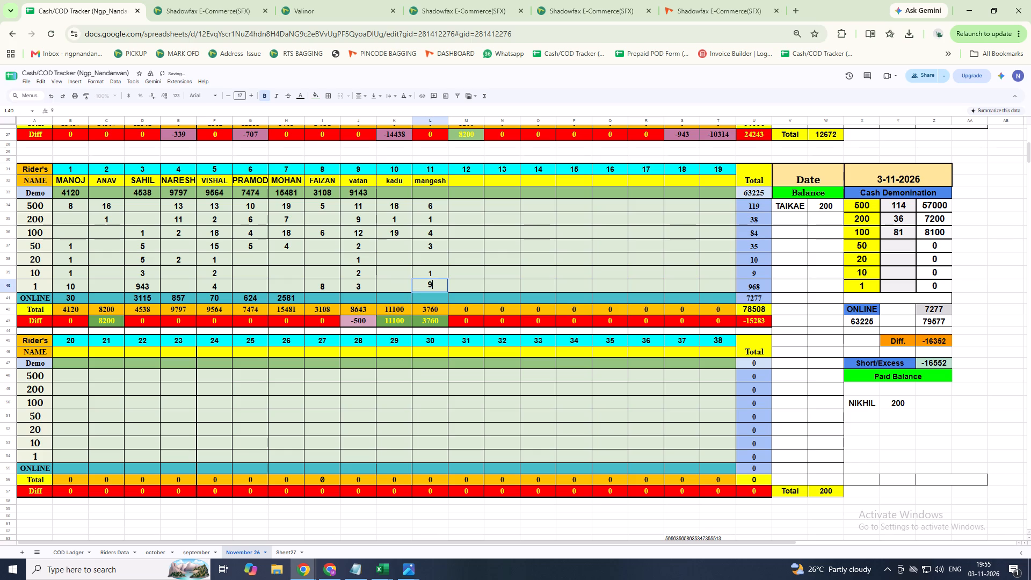
key(Return)
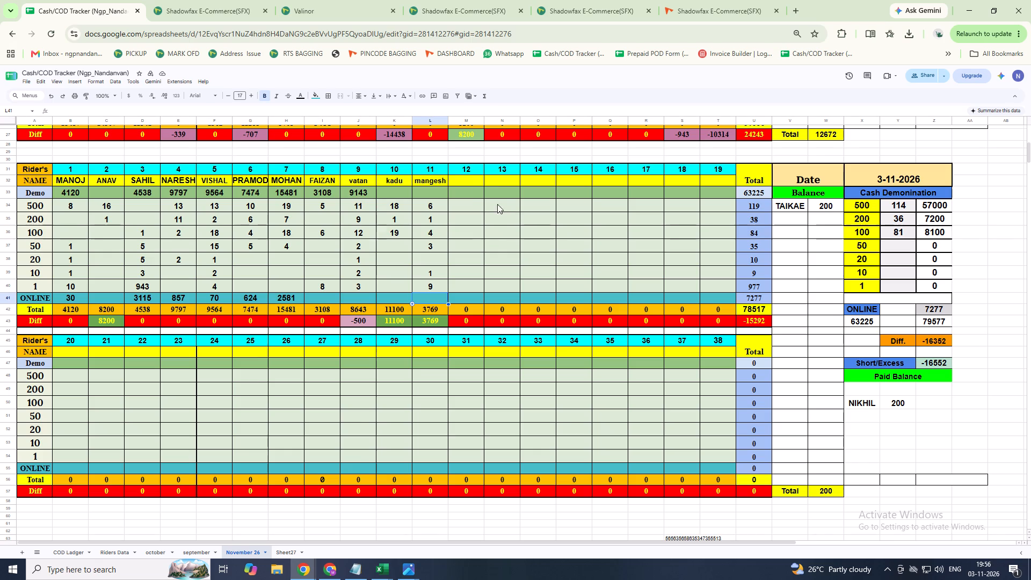
Add yogesh as rider 12 with a count of 1 for the 500 notes and 1 for the 200 notes.
click(466, 180)
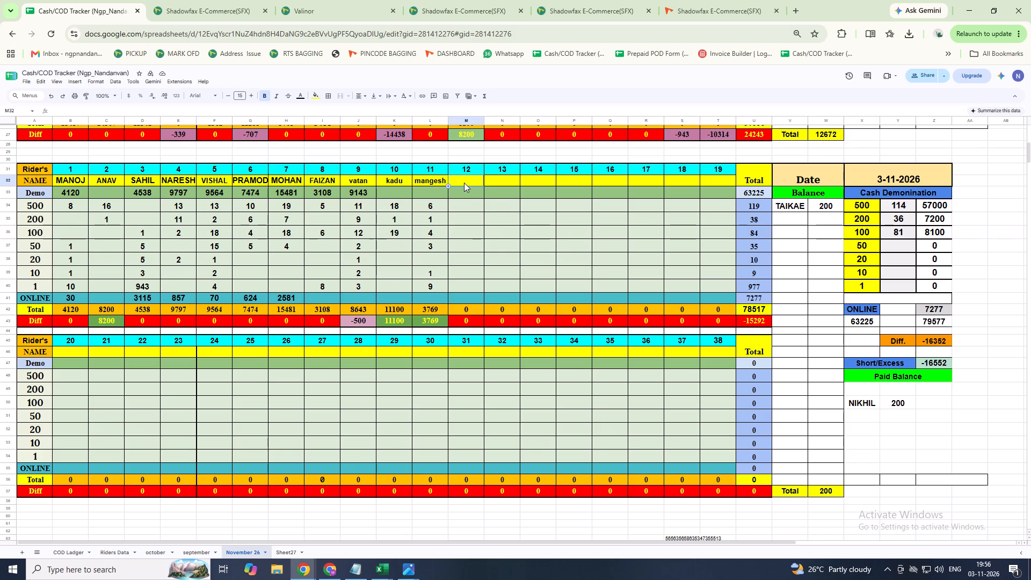
key(y)
text(ogesh)
key(Return)
key(Return)
key(Return)
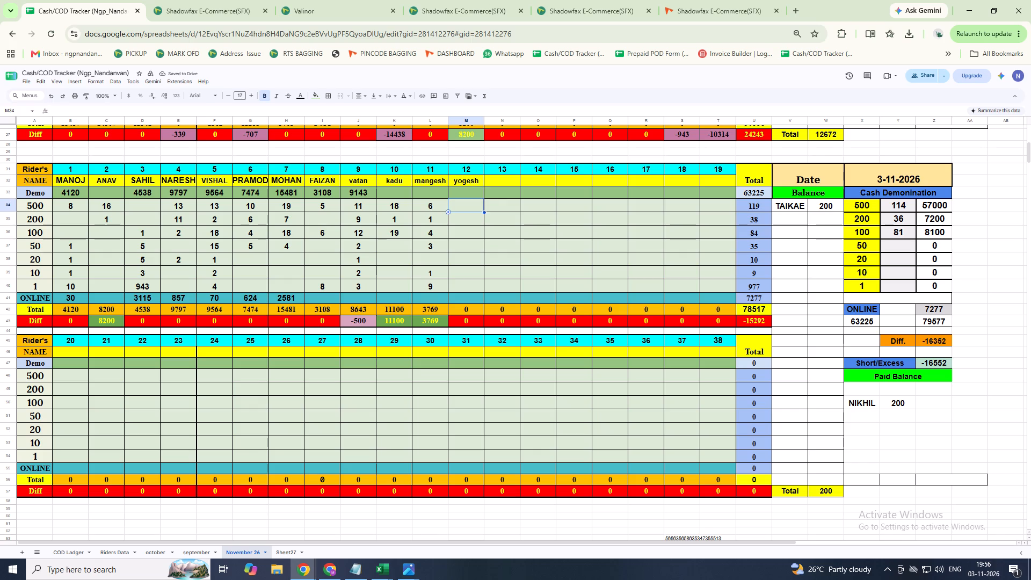
key(1)
key(Return)
key(1)
key(Return)
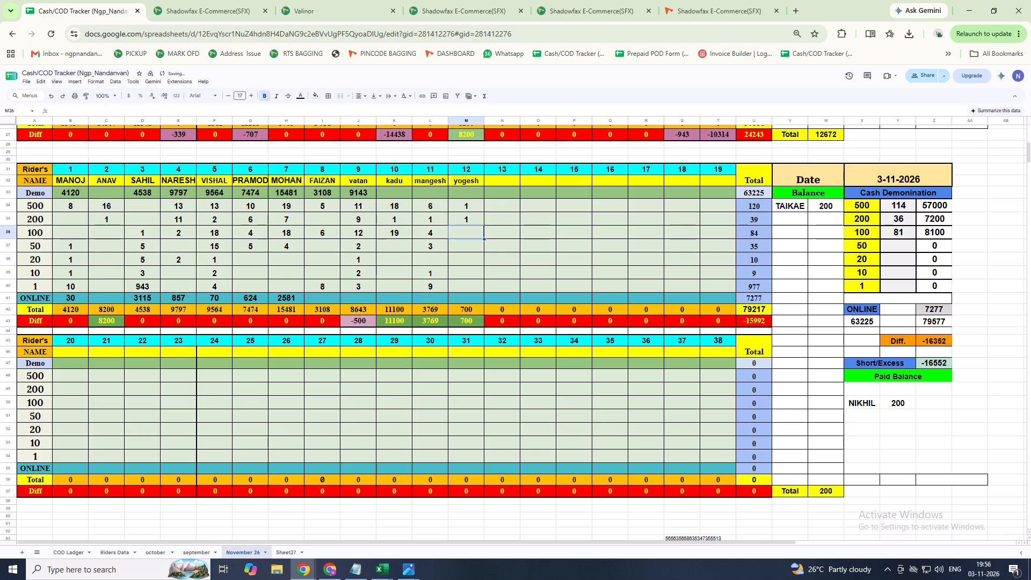
Switch to the Shadowfax E-Commerce portal and open the Daily Cash Deposit page of Cash Management.
click(451, 3)
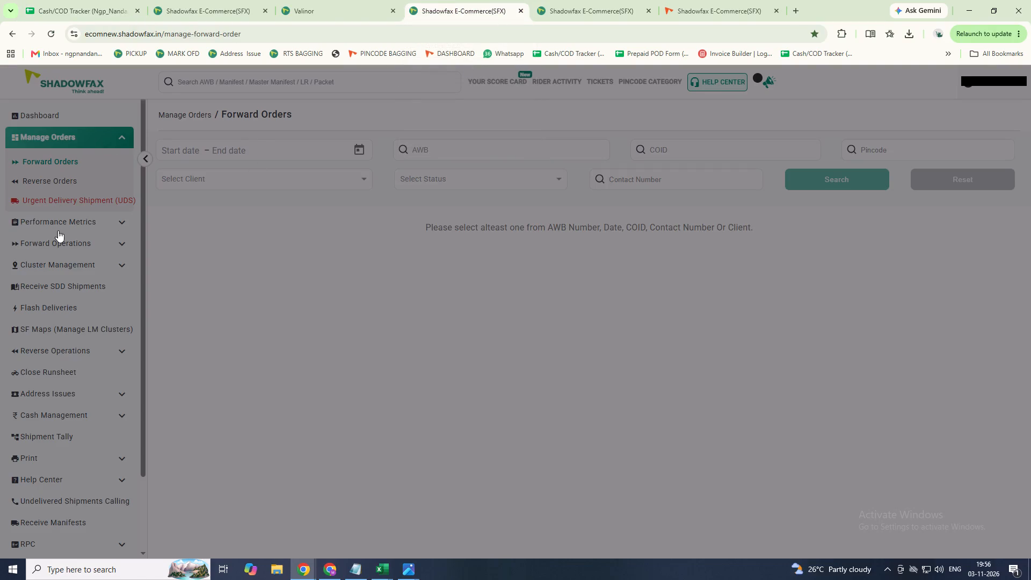
click(75, 372)
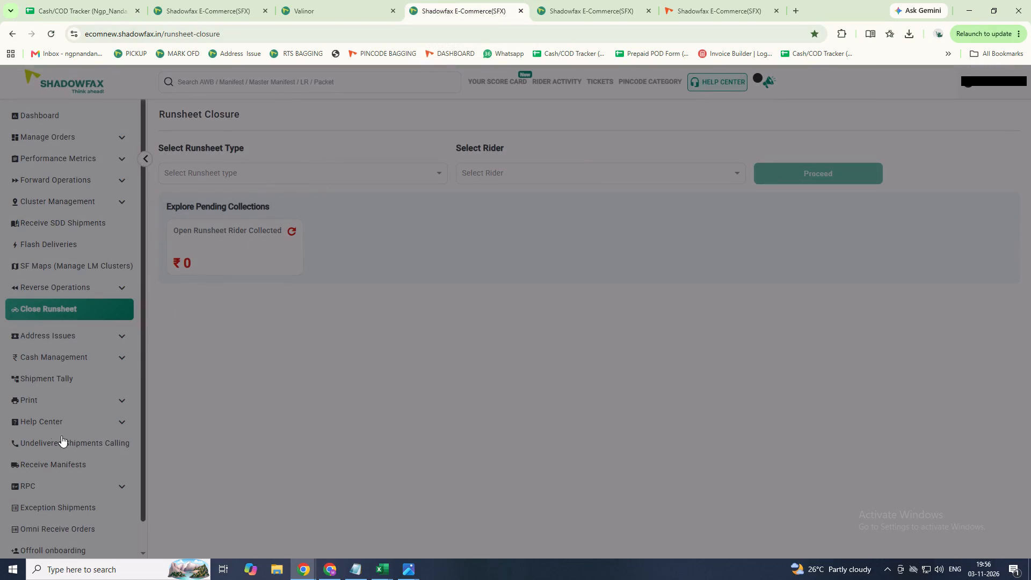
click(62, 353)
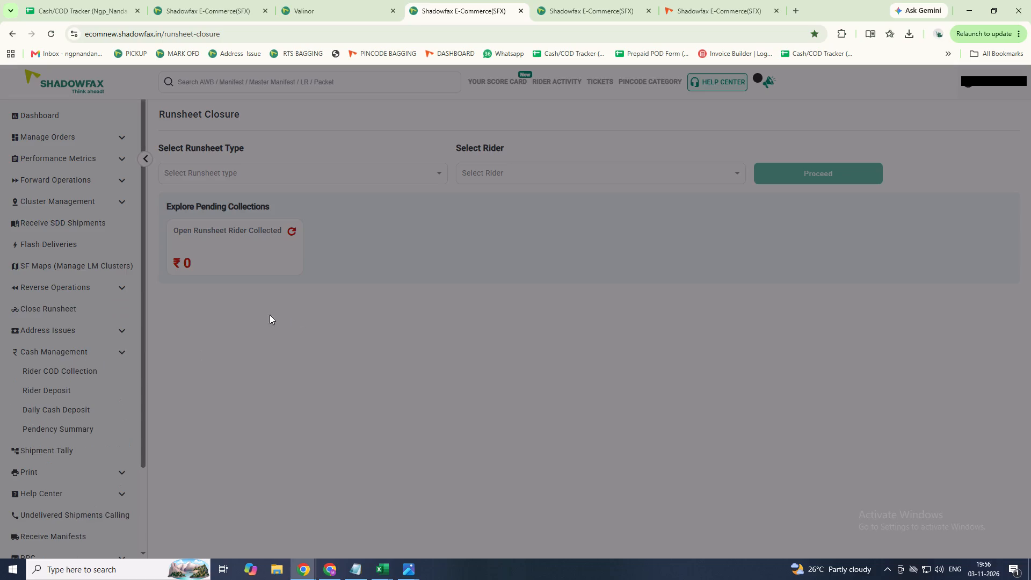
click(62, 410)
click(74, 410)
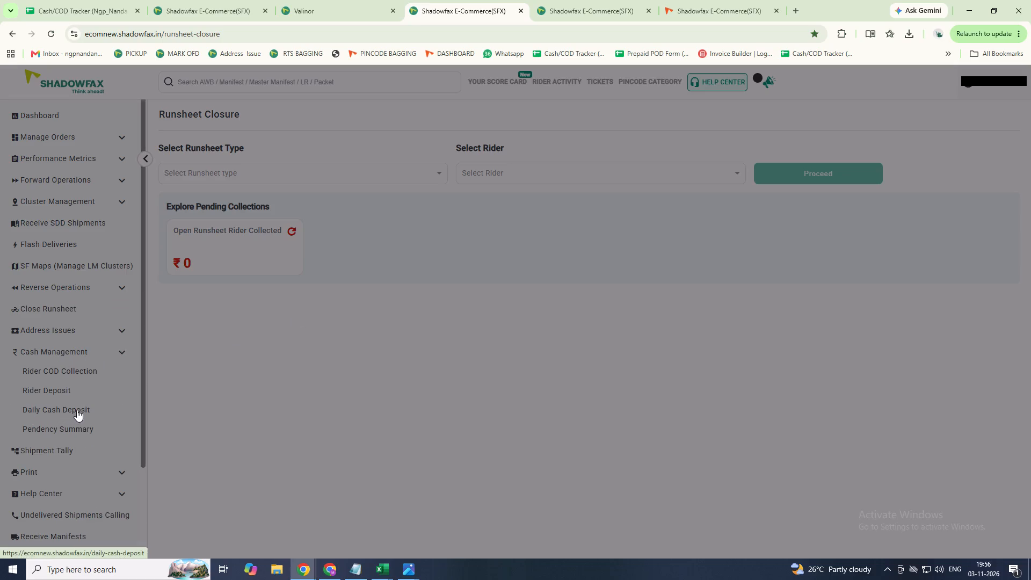
click(78, 408)
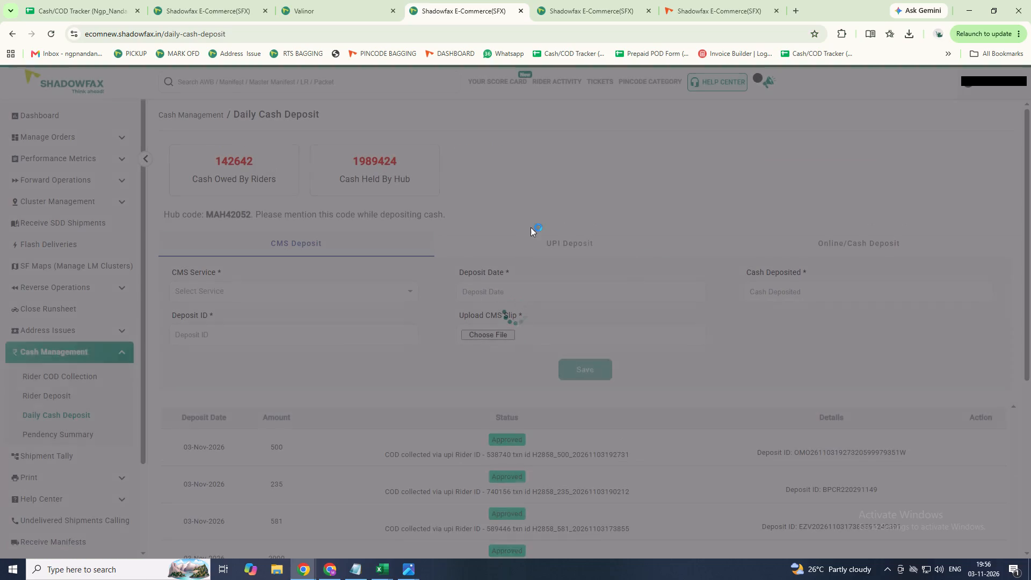
Generate a UPI deposit code for a deposited cash amount of 399.
click(567, 247)
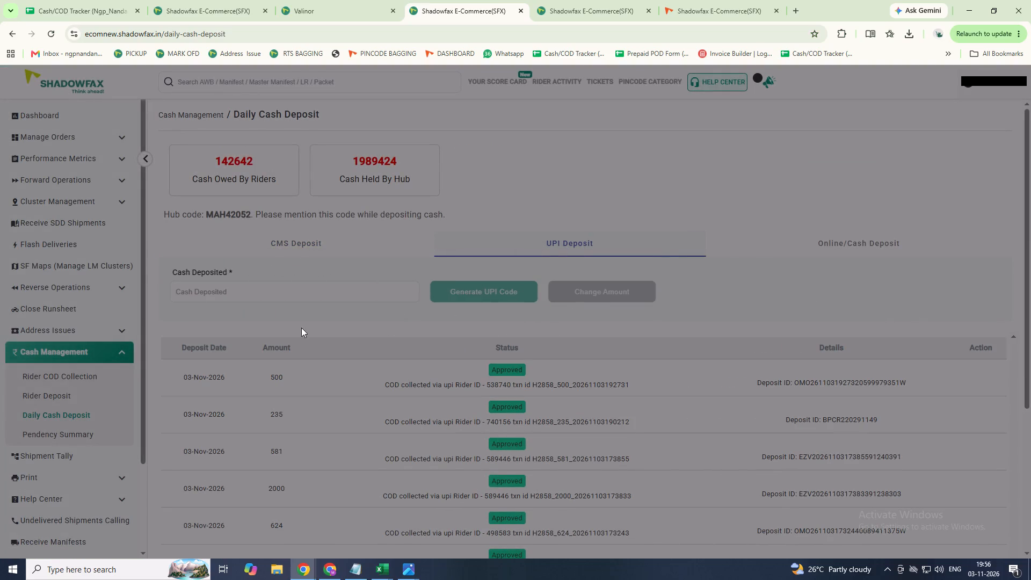
click(381, 292)
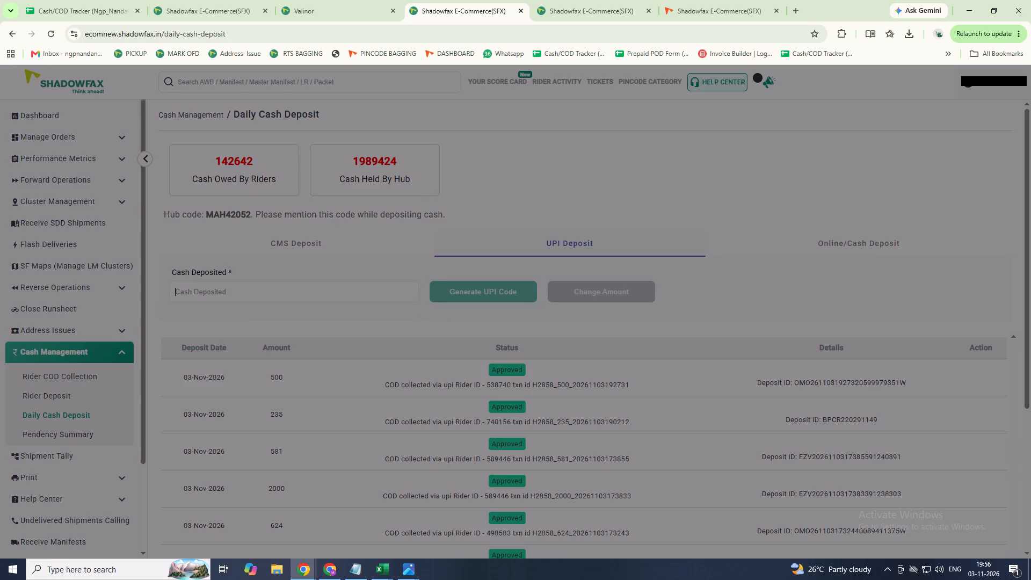
key(3)
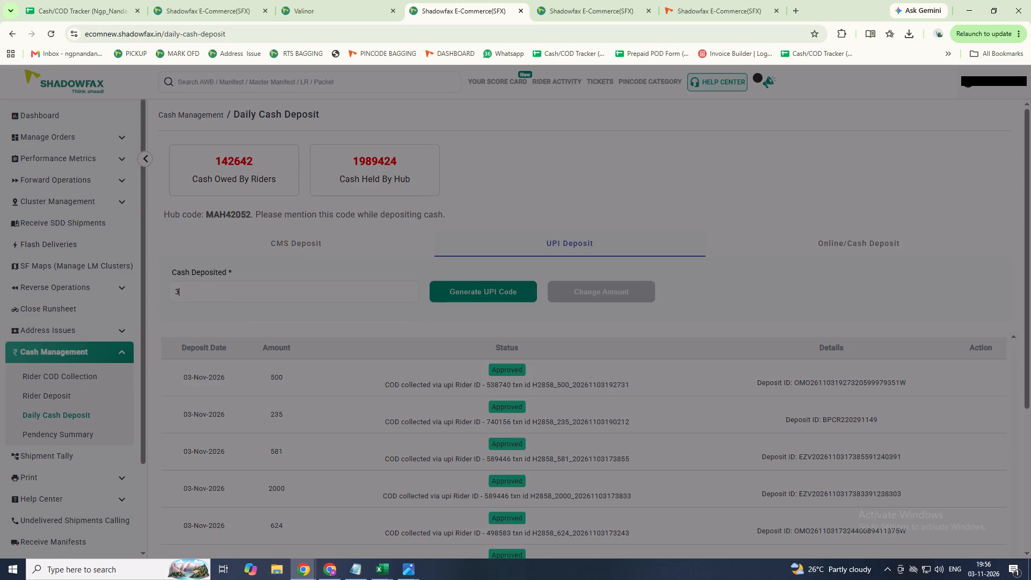
text(99)
key(Return)
click(470, 290)
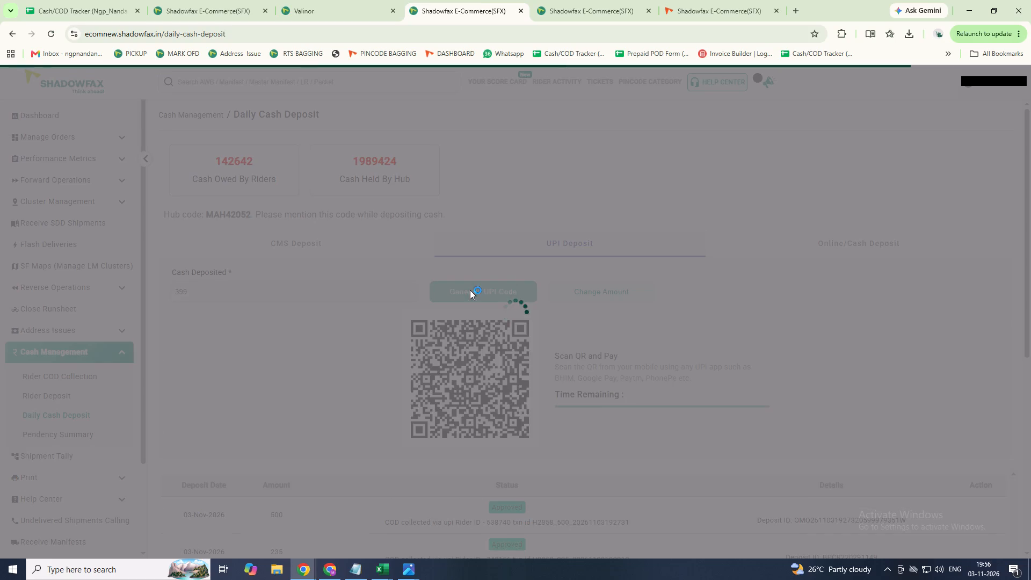
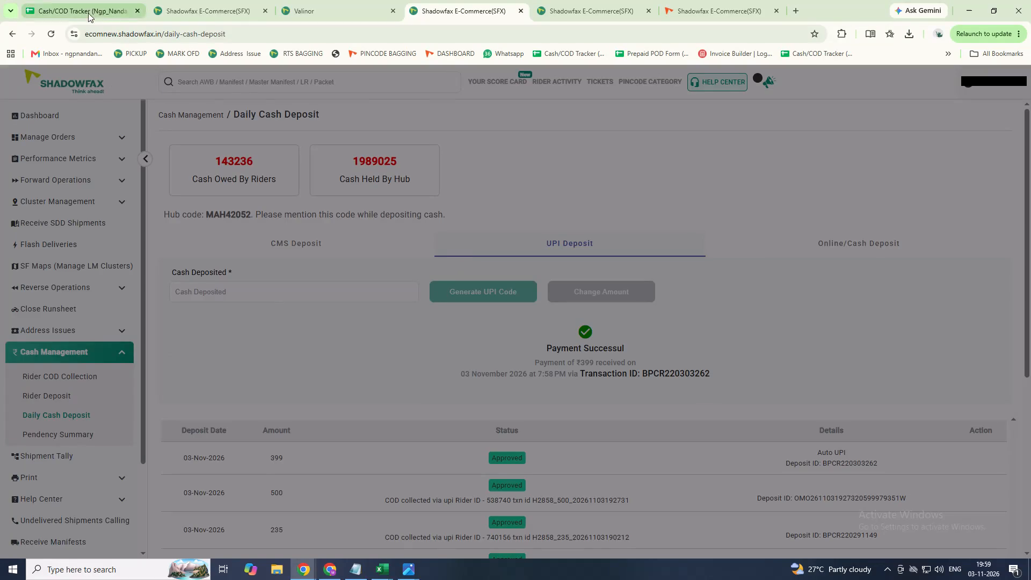
Switch to the Cash/COD Tracker and enter 399 as yogesh's ONLINE amount for 3-11-2026.
click(205, 9)
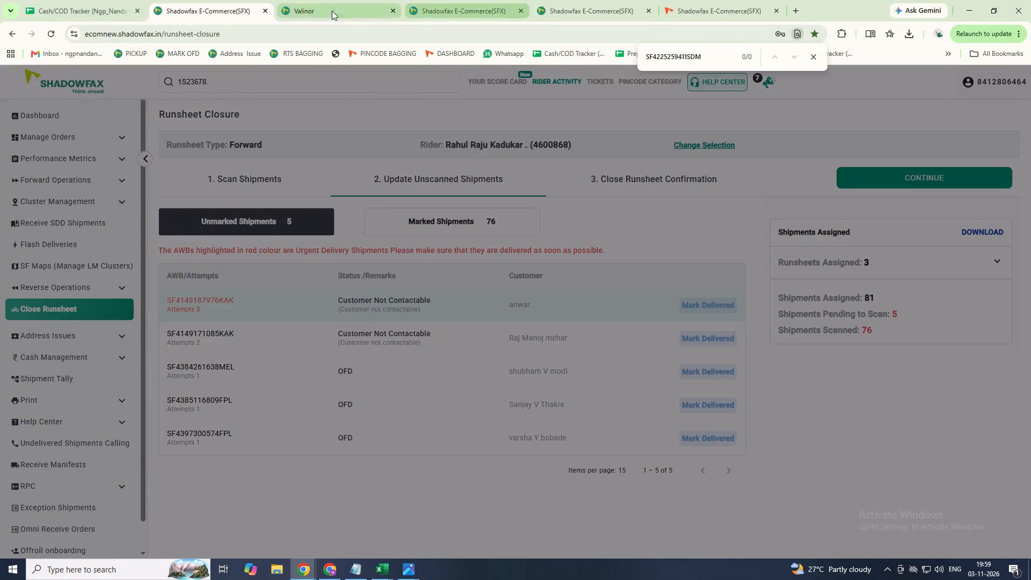
click(79, 6)
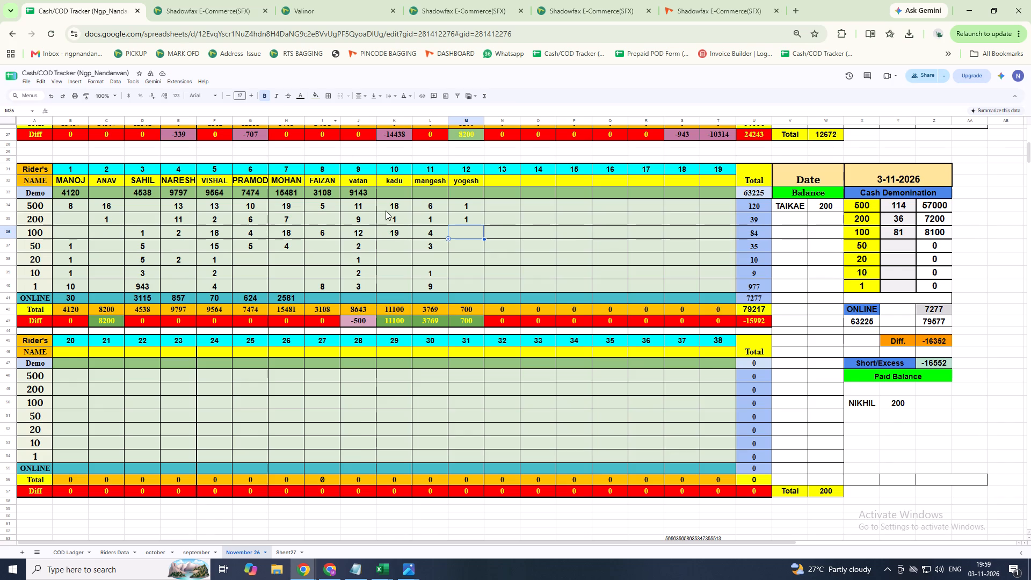
click(461, 296)
text(399)
key(Return)
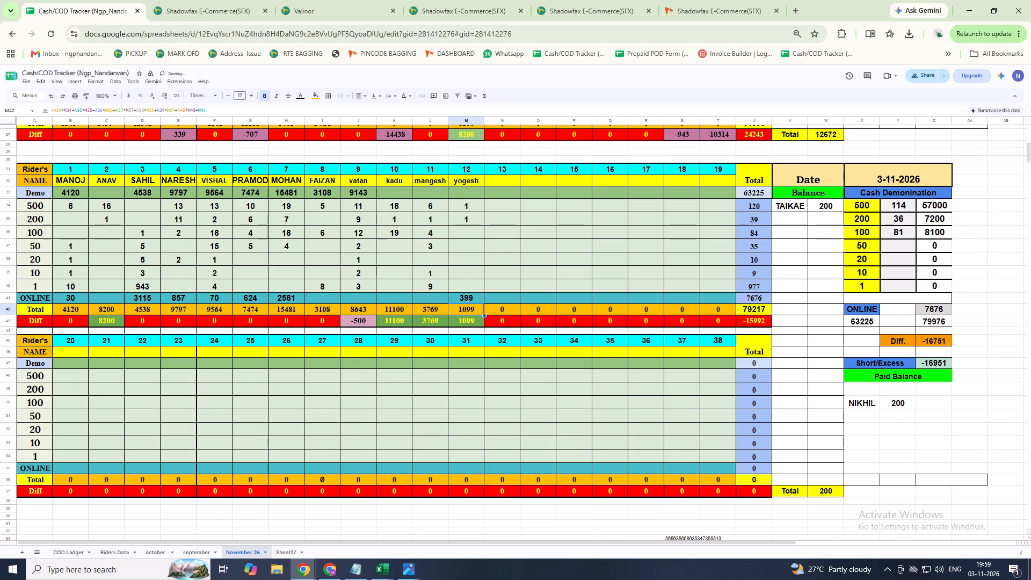
Remove nikhil's name and amount from the Balance list of 2-11-2026.
scroll(940, 253, up, 3)
scroll(870, 291, up, 2)
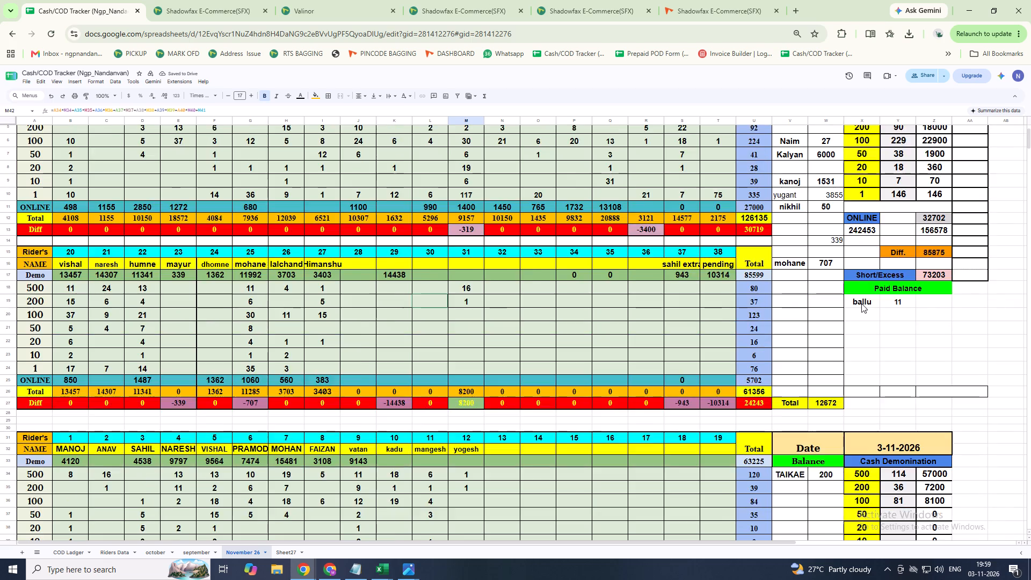
scroll(861, 303, up, 2)
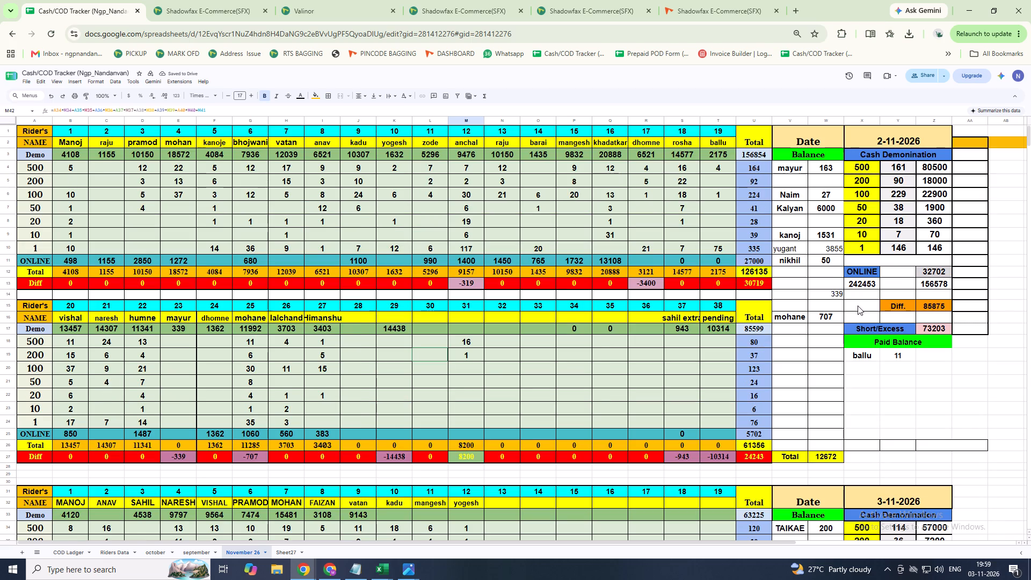
scroll(786, 320, up, 3)
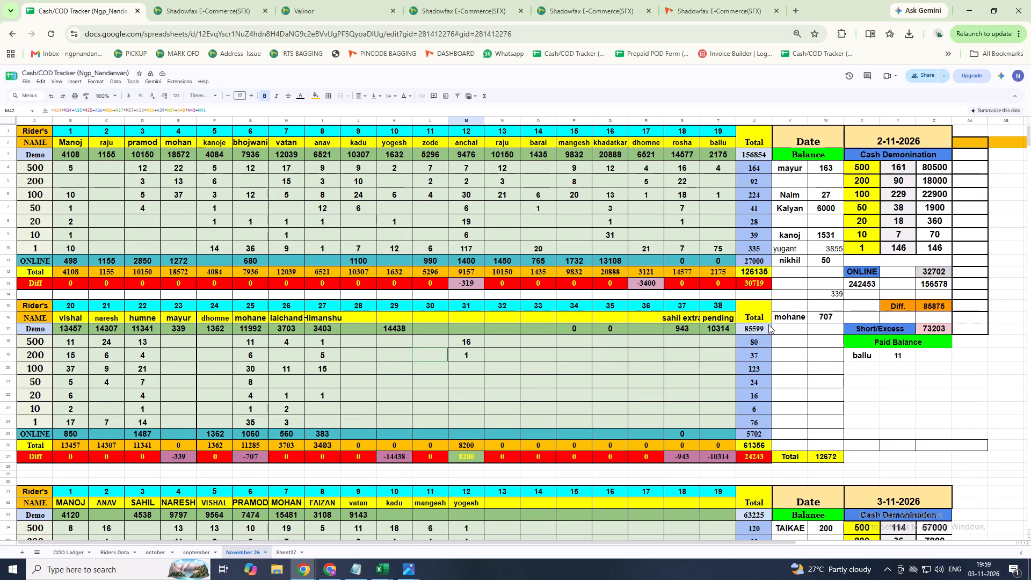
scroll(674, 307, down, 2)
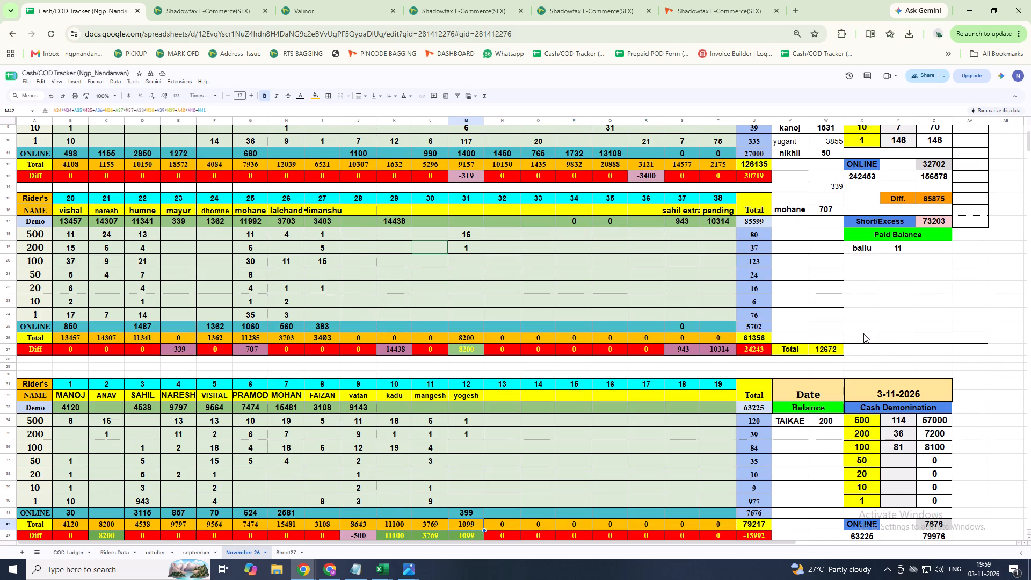
scroll(859, 347, down, 1)
scroll(871, 347, up, 4)
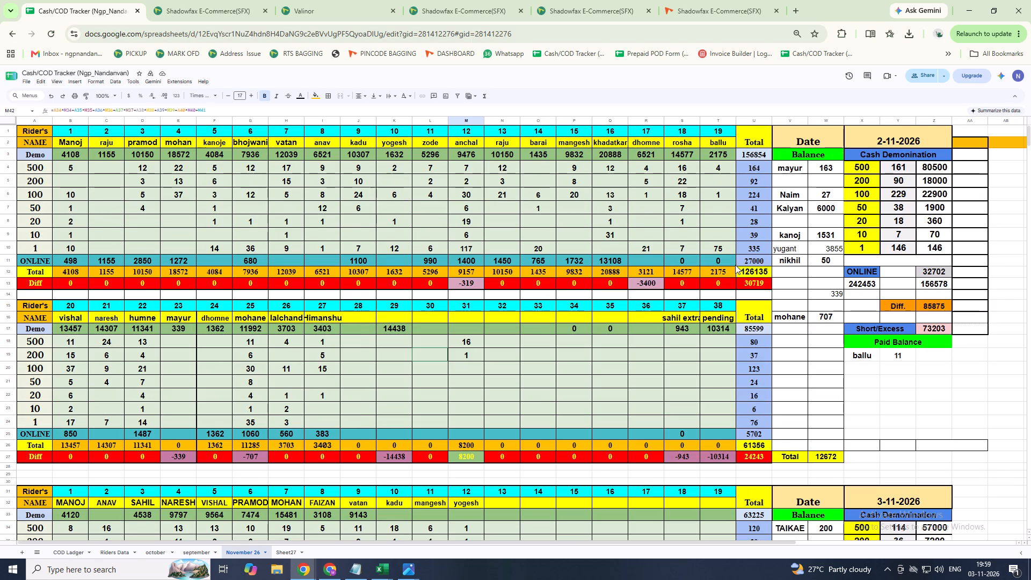
click(825, 260)
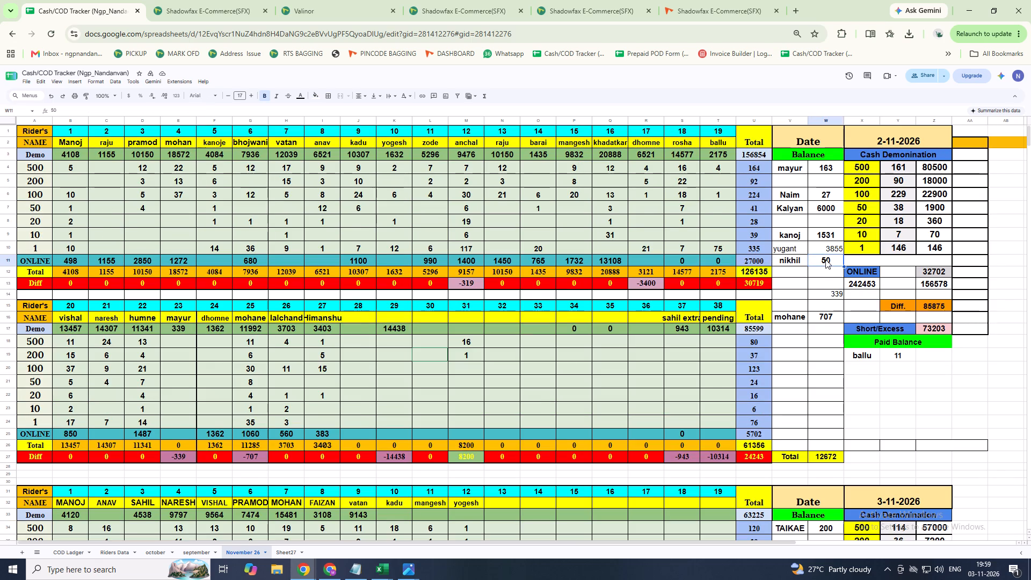
key(Delete)
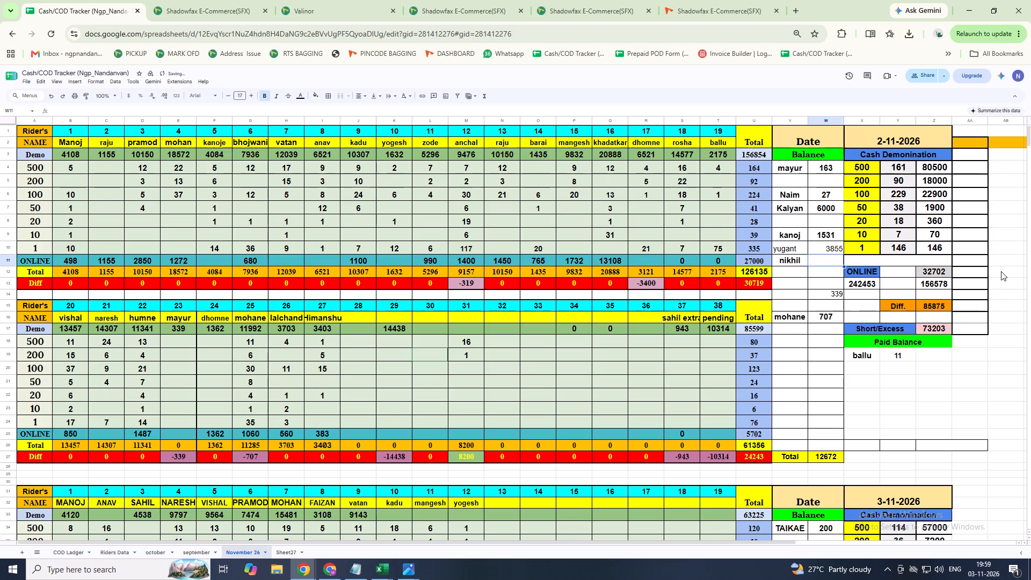
click(795, 260)
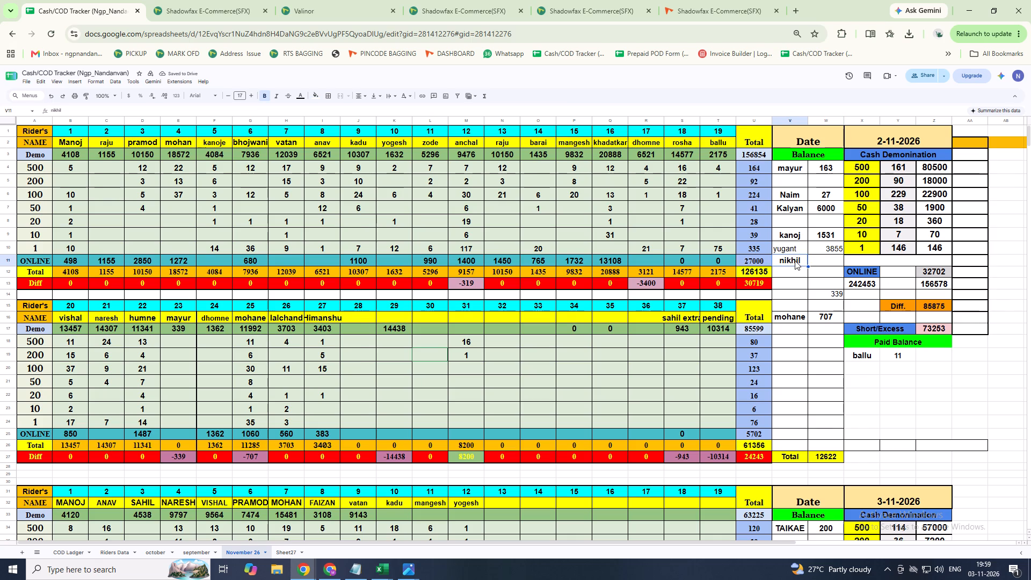
key(Delete)
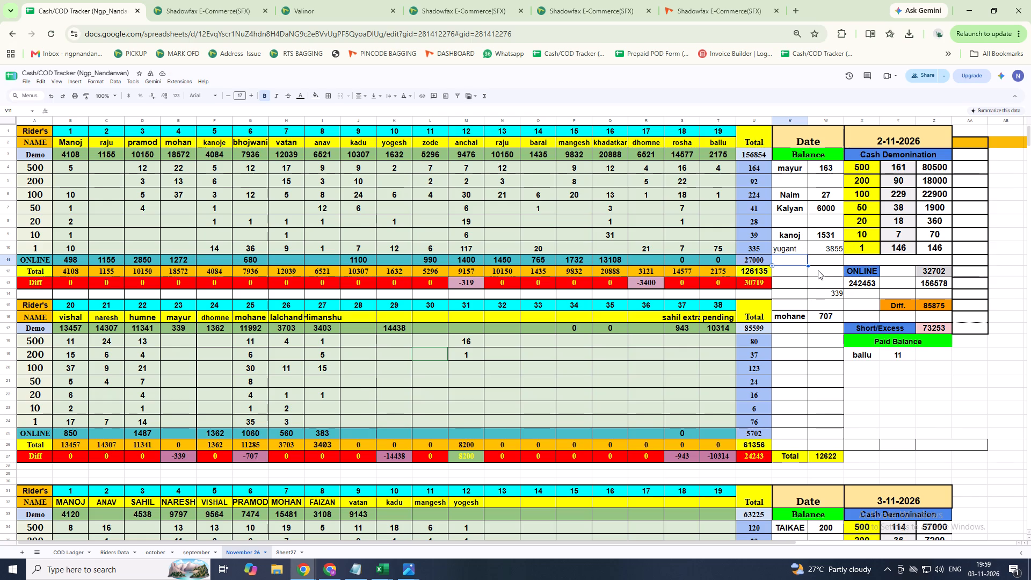
Add khadatkar as the name of rider 13 in the 3-11-2026 block.
scroll(749, 216, down, 5)
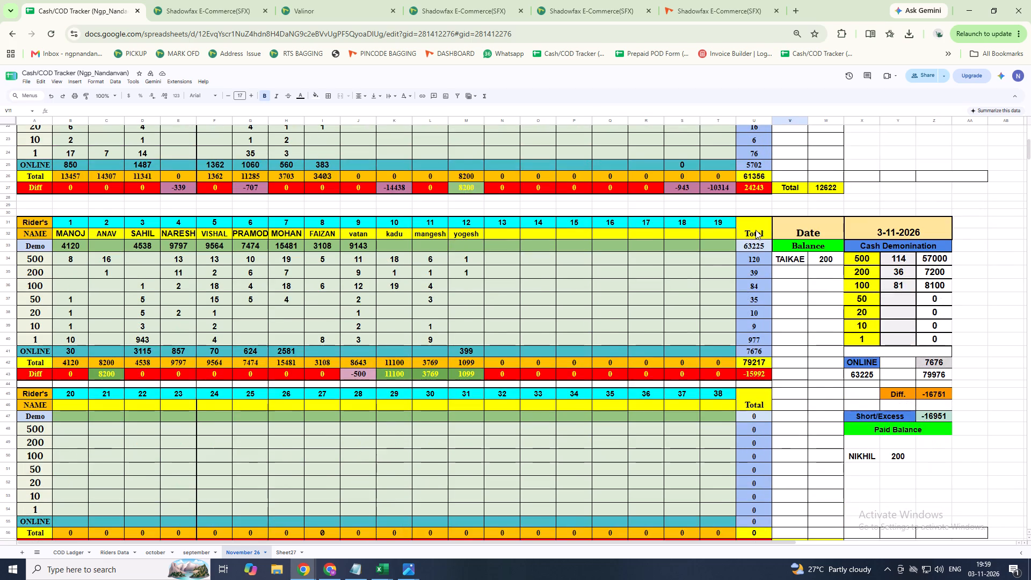
scroll(757, 230, down, 1)
scroll(757, 230, up, 1)
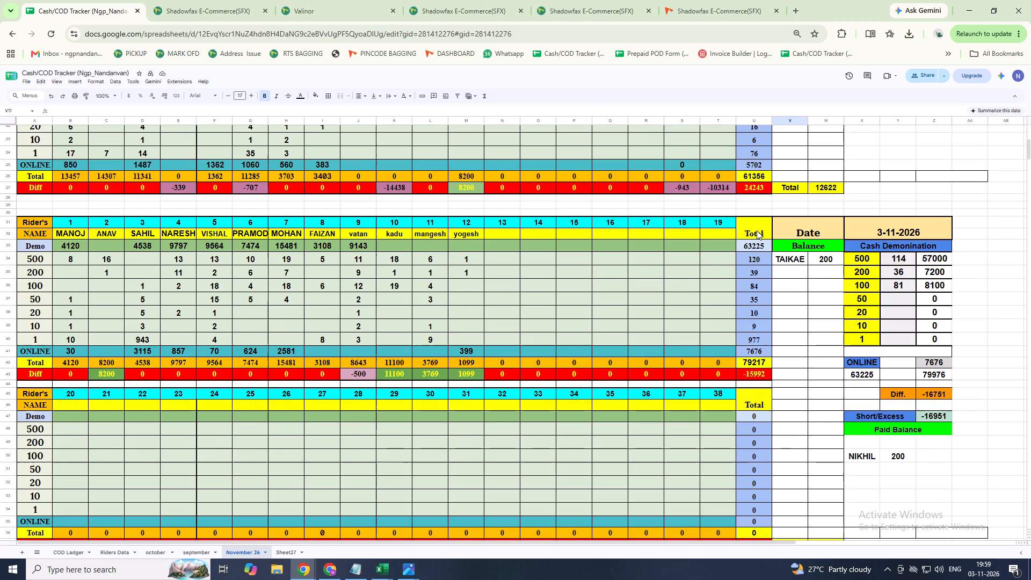
click(501, 235)
text(khada)
key(t)
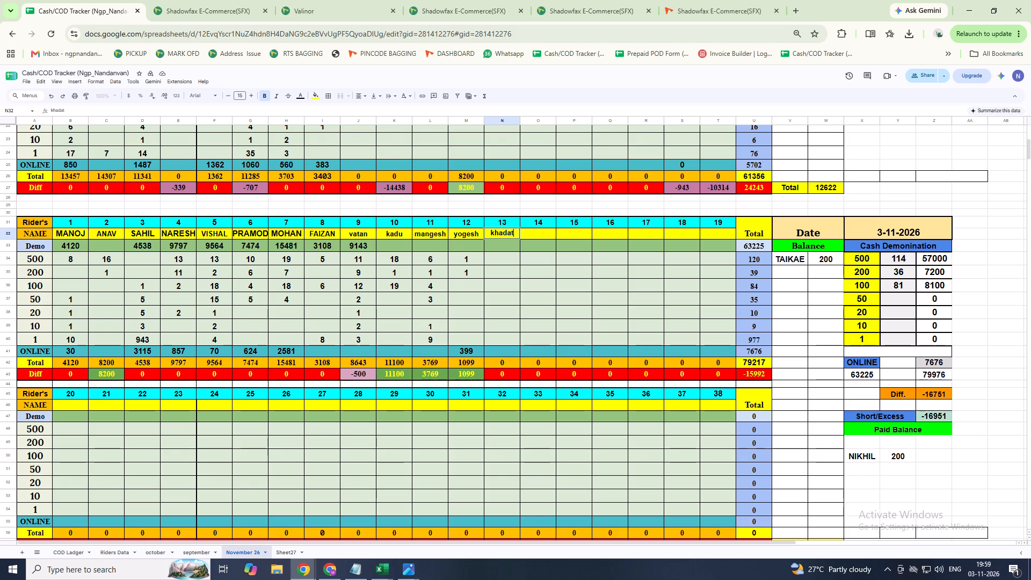
text(kar)
key(Return)
key(period)
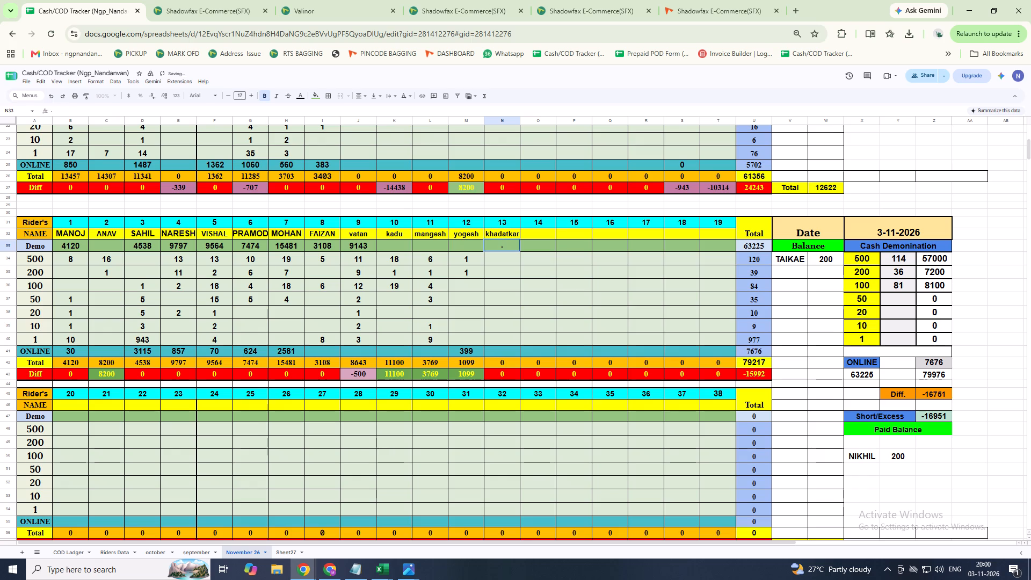
key(BackSpace)
Switch to the Shadowfax Runsheet Closure page and reopen the rider selection for Forward runsheets.
click(206, 6)
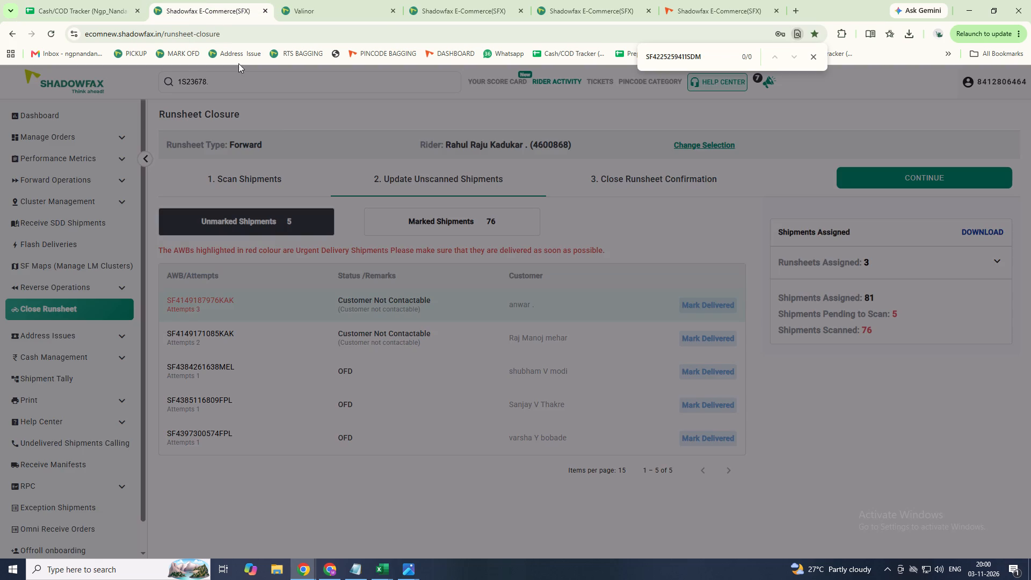
click(698, 144)
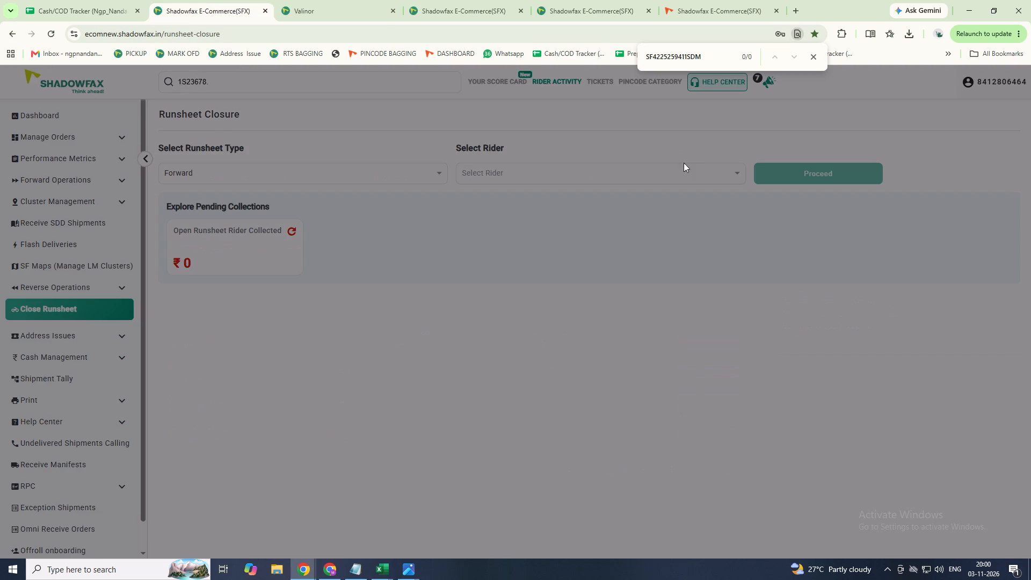
click(697, 167)
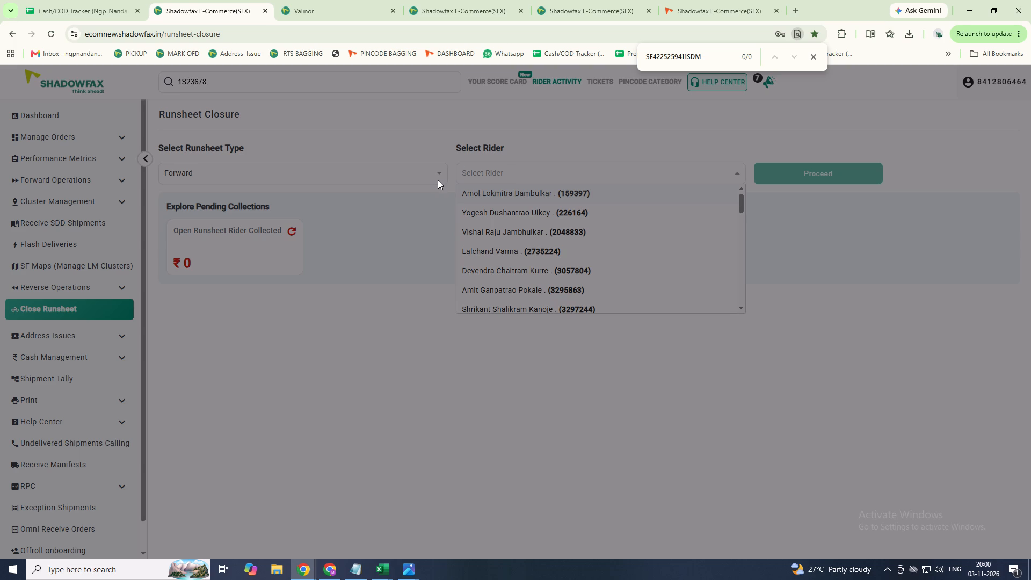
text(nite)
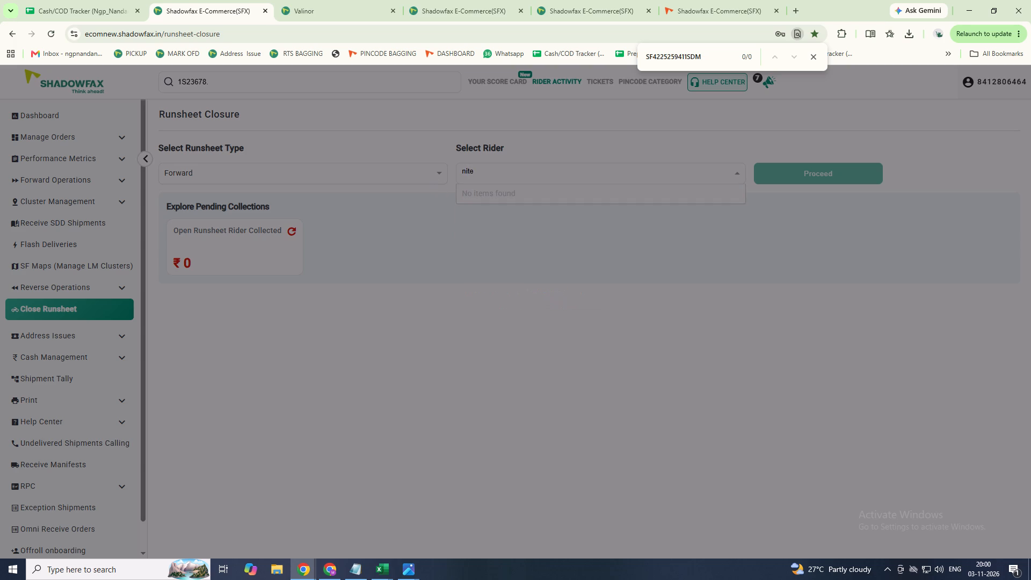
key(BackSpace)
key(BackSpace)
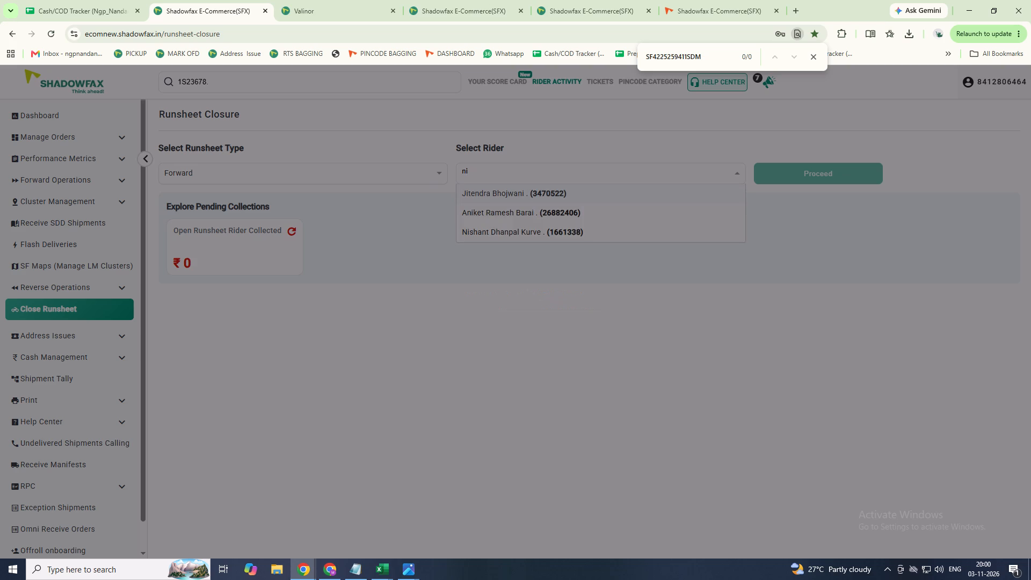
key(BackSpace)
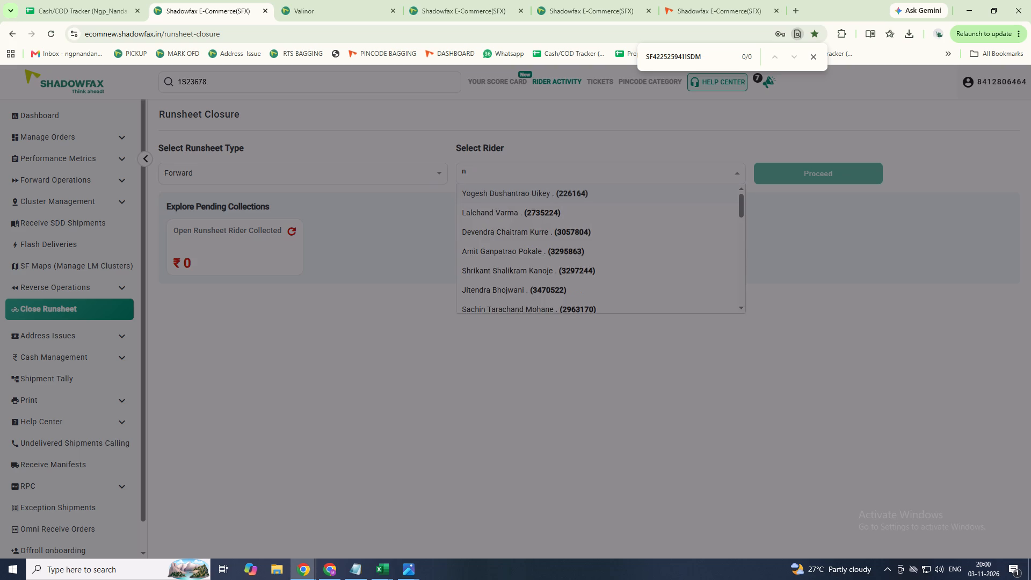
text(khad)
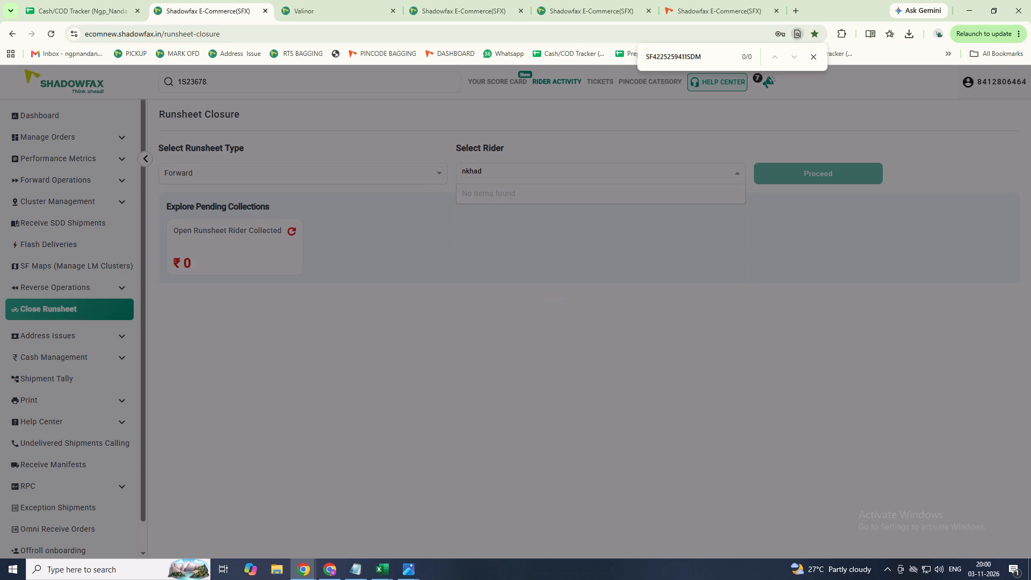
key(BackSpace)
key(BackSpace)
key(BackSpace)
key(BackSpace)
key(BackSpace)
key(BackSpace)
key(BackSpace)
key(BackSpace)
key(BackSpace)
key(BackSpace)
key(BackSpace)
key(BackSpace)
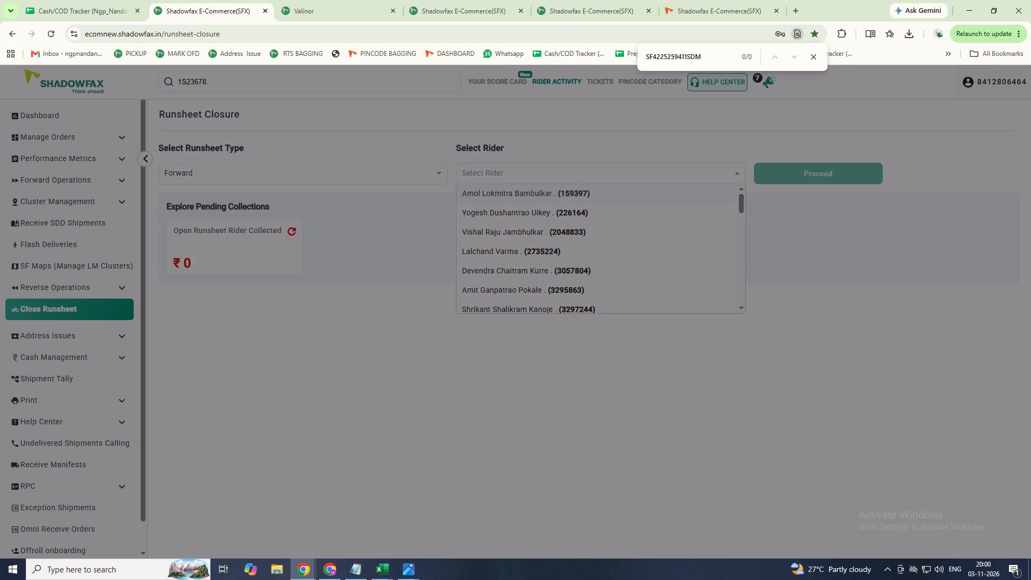
Find rider Khadatkar by searching "khad" and advance the Forward runsheet to Close Runsheet Confirmation to check the cash to be collected.
text(khad)
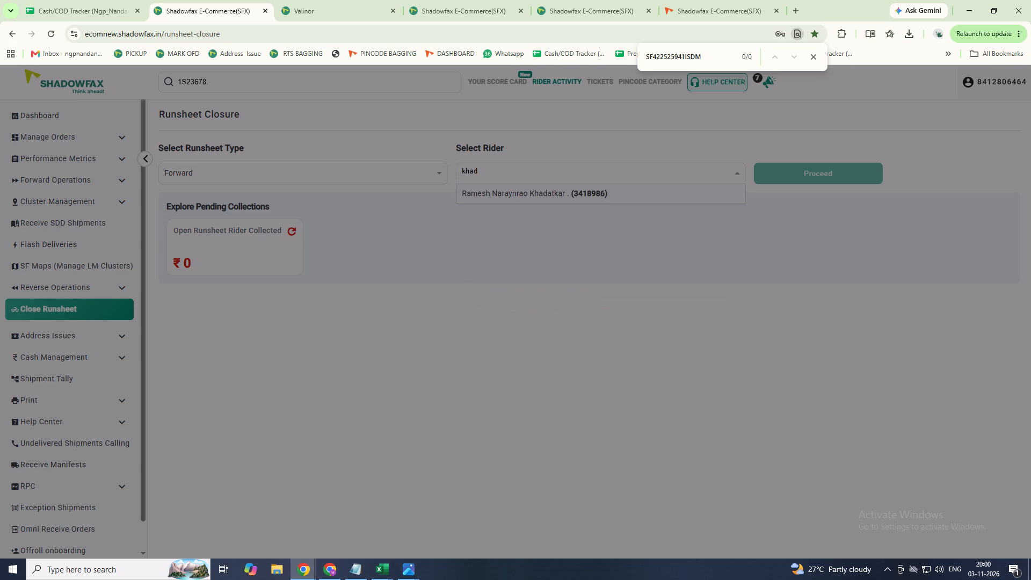
click(536, 190)
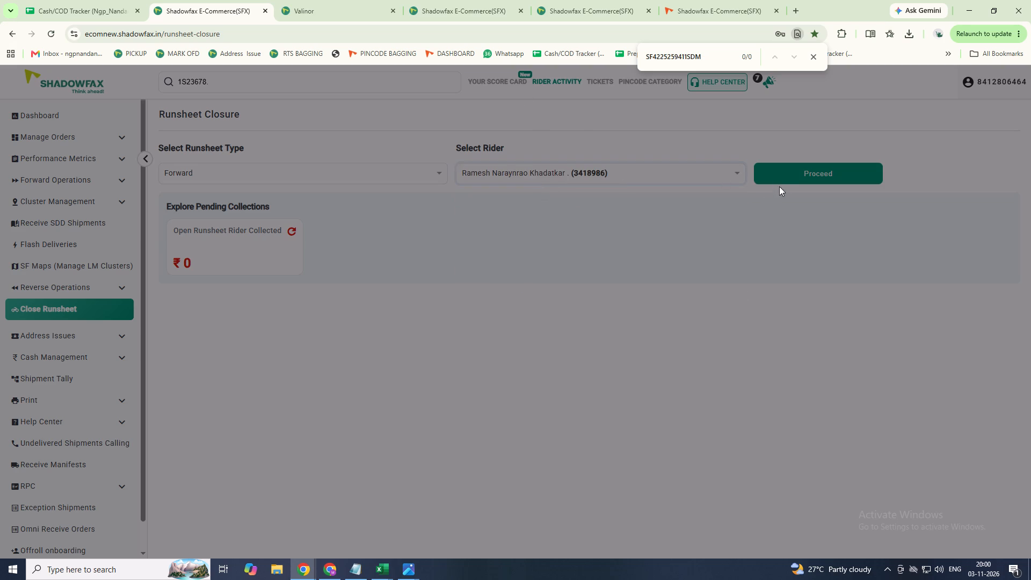
click(783, 174)
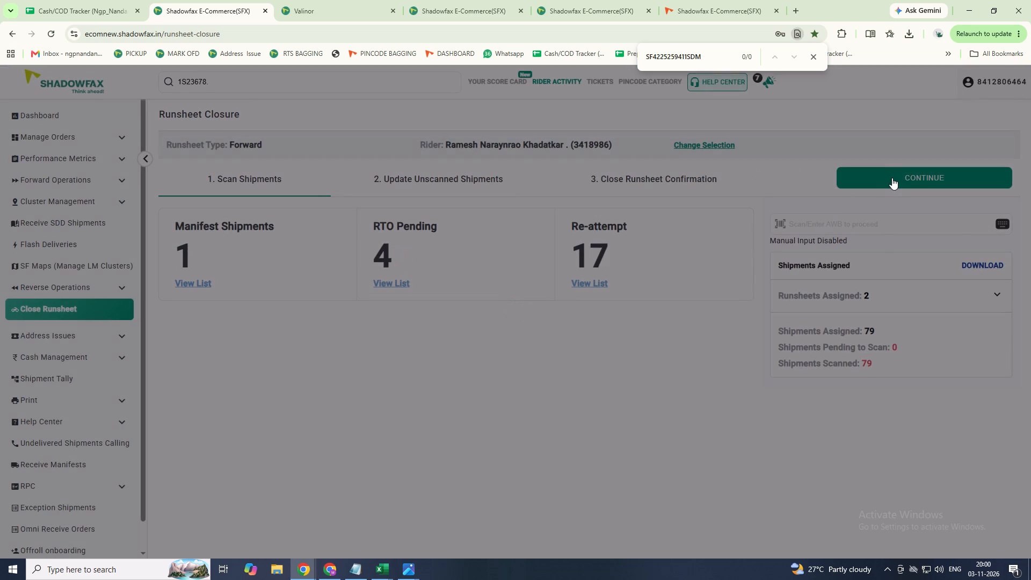
click(884, 178)
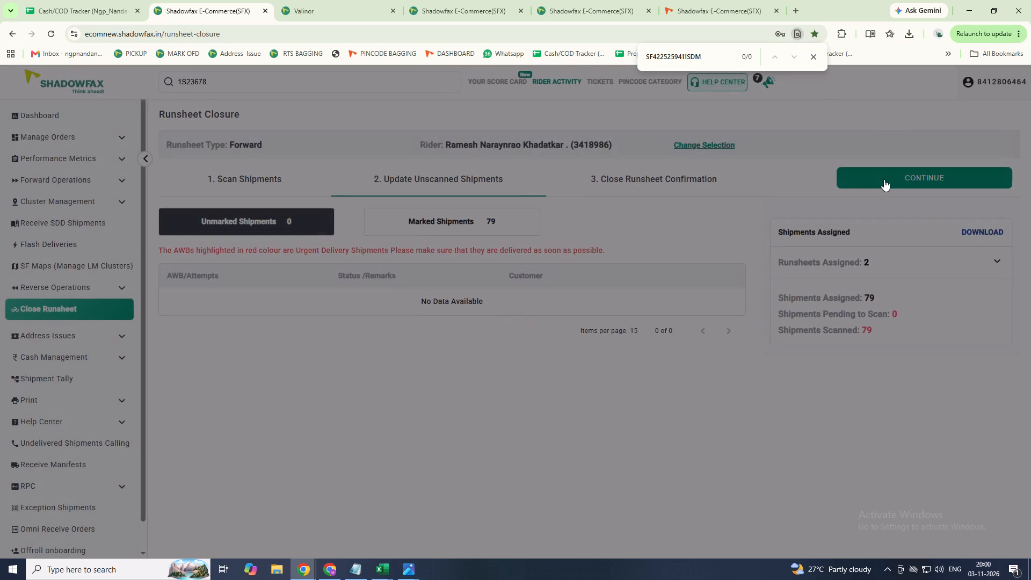
click(884, 179)
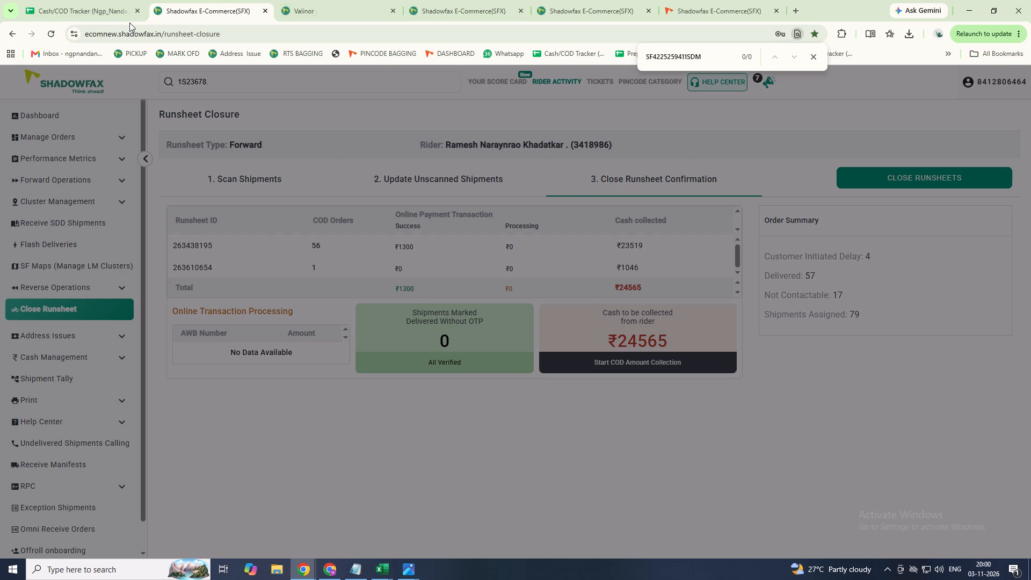
Switch back to the Cash/COD Tracker and enter 24565 as khadatkar's Demo amount.
click(110, 13)
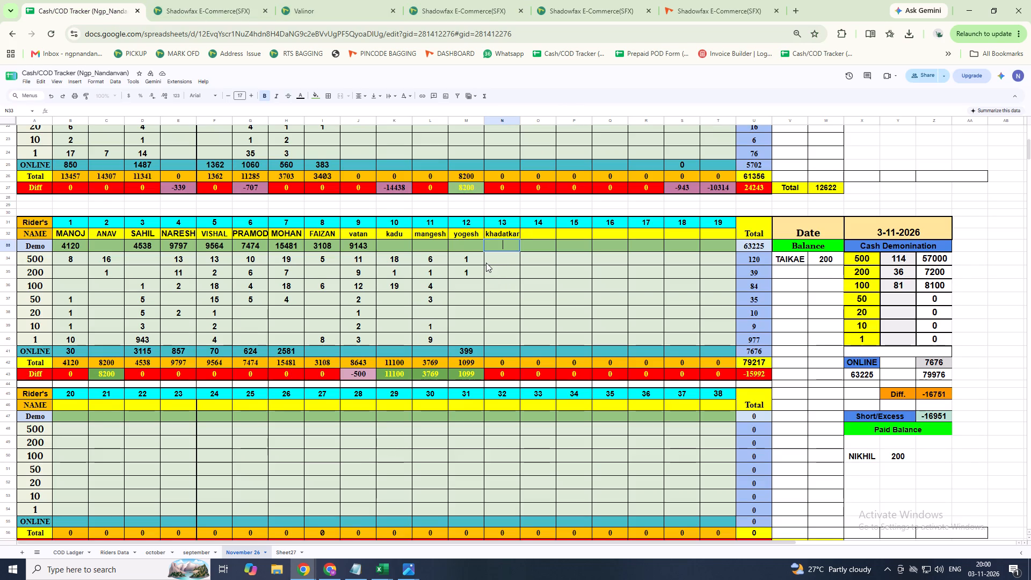
click(492, 260)
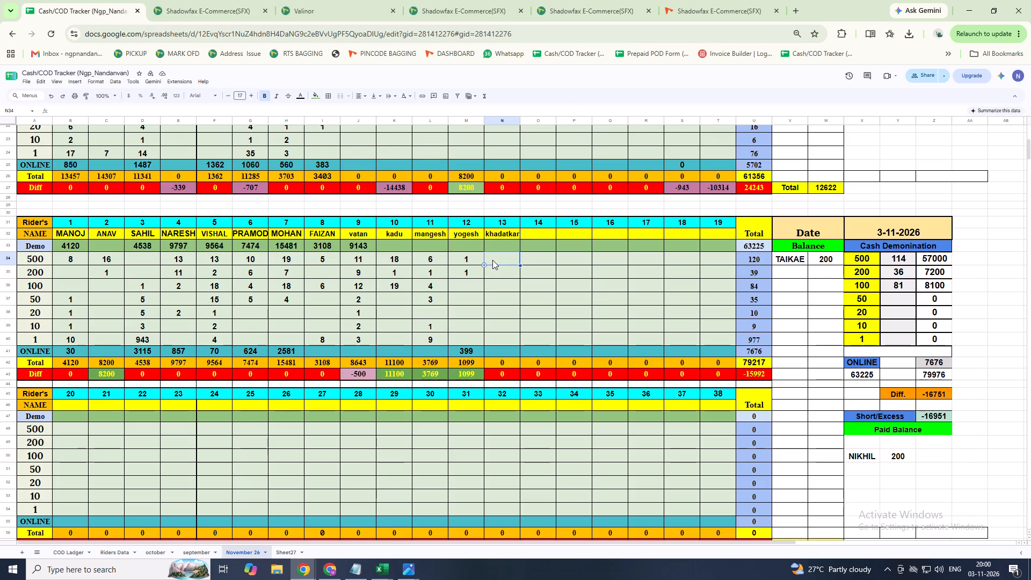
click(503, 253)
click(502, 244)
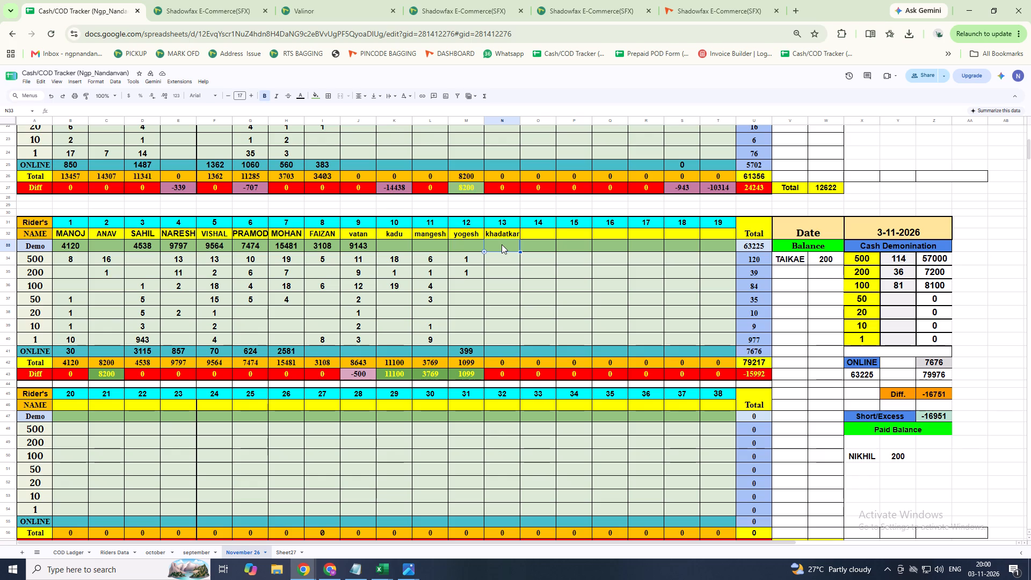
text(24565)
key(Return)
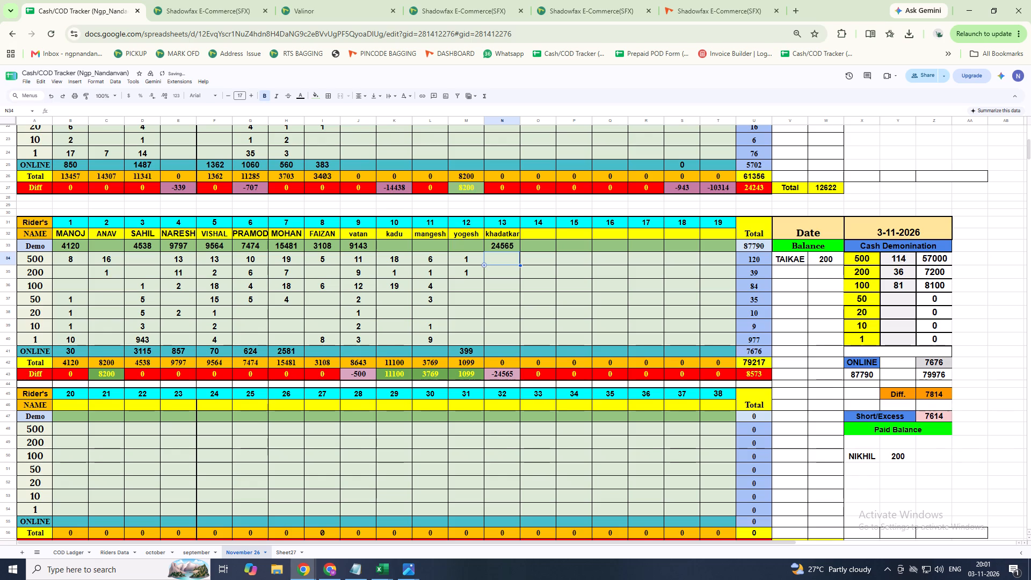
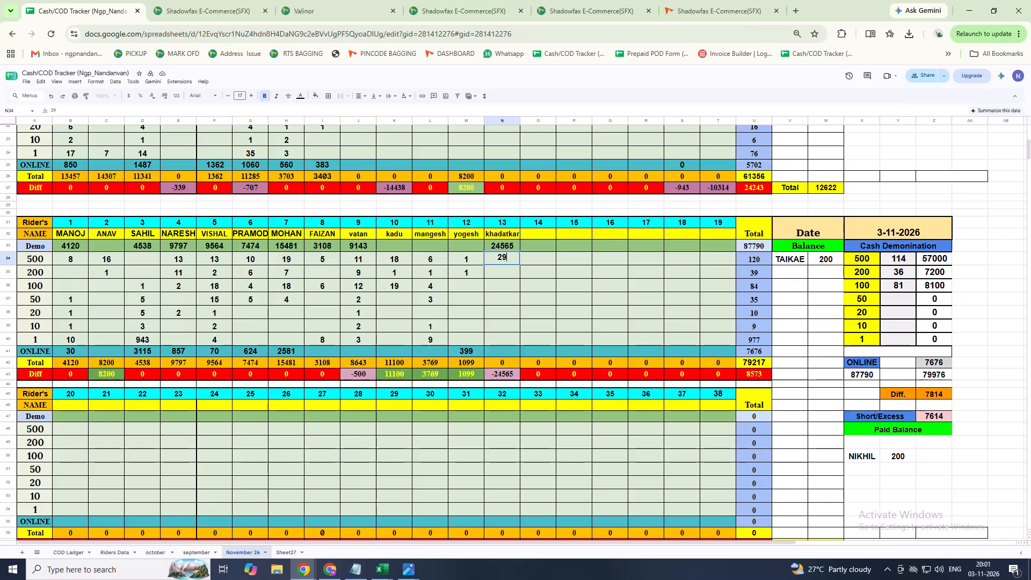
Enter khadatkar's cash note counts in the 3-11-2026 block: 29 for the 500 denomination and 5 for the 200 denomination.
key(Return)
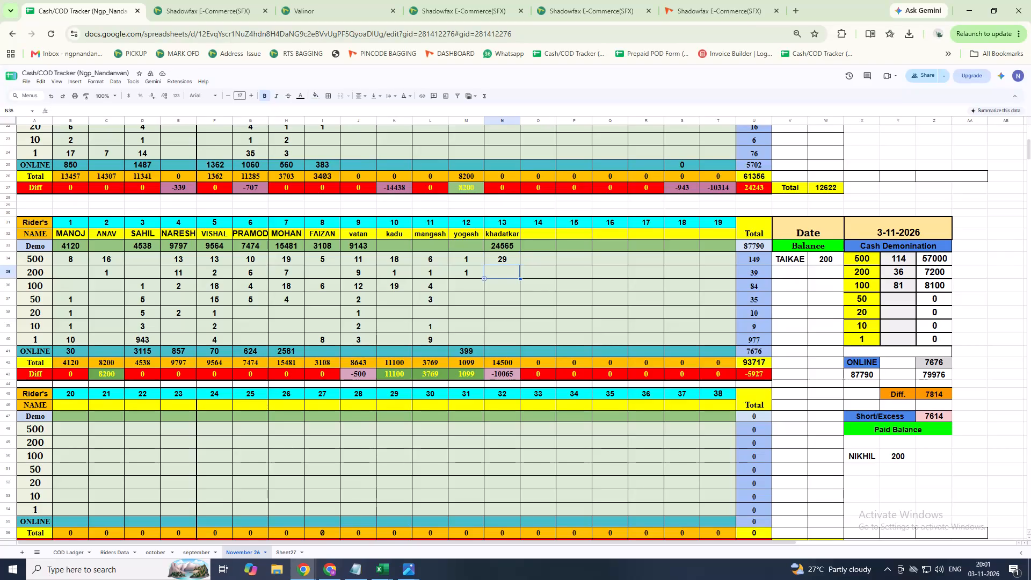
key(5)
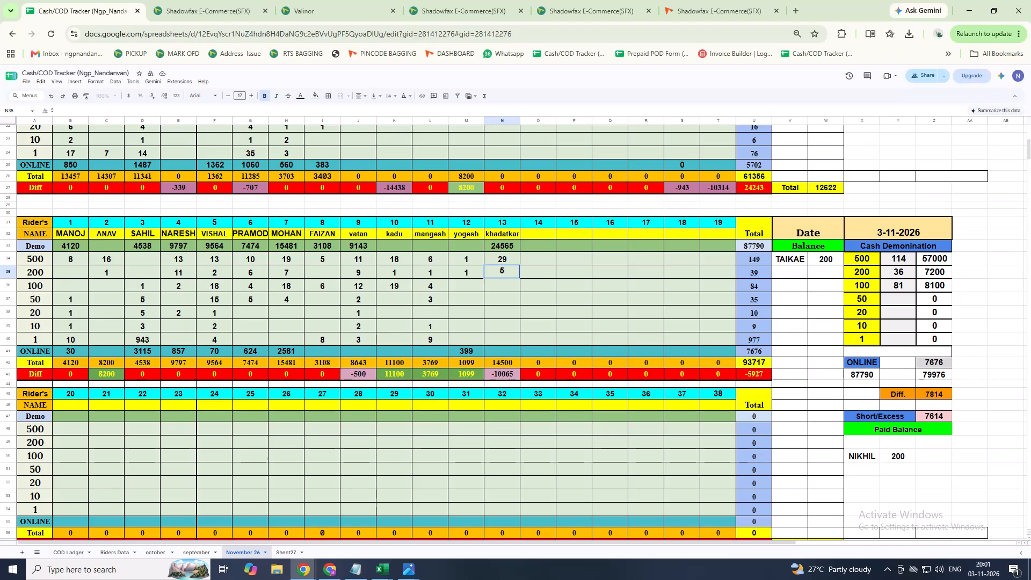
key(Return)
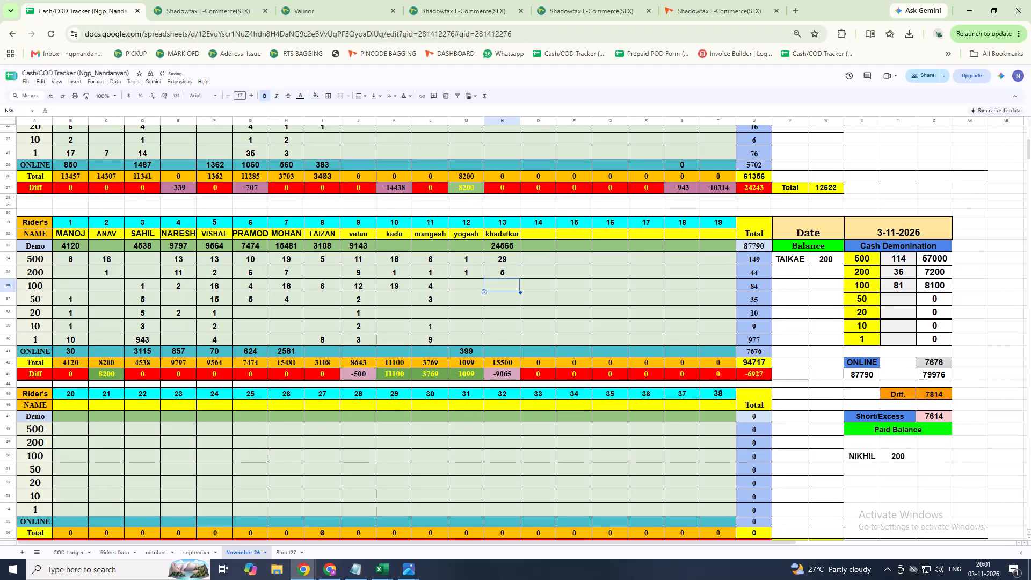
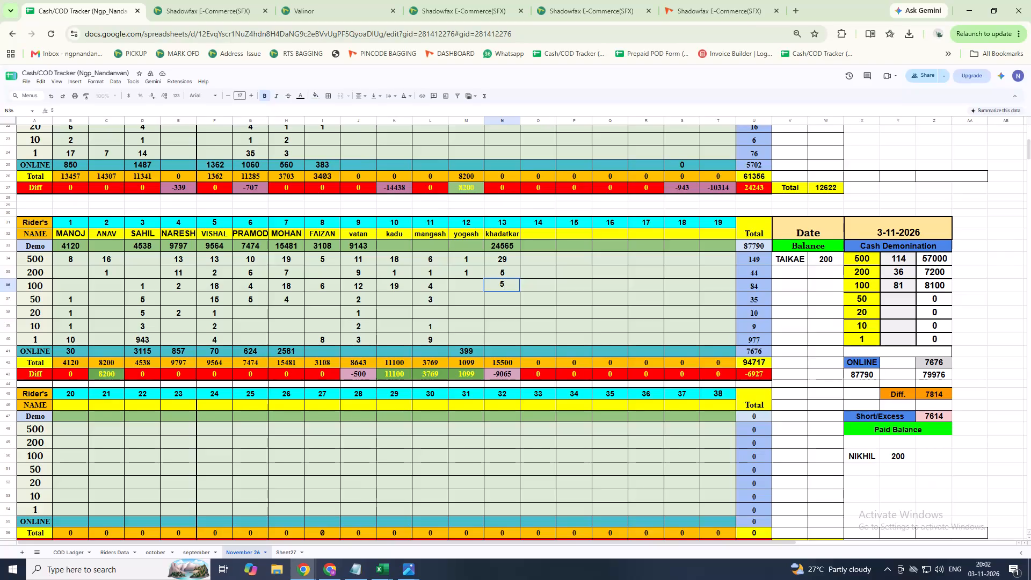
Enter khadatkar's remaining counts in the 3-11-2026 block: 28 for the 100 denomination, 5 for 50 and 15 for 1.
key(Return)
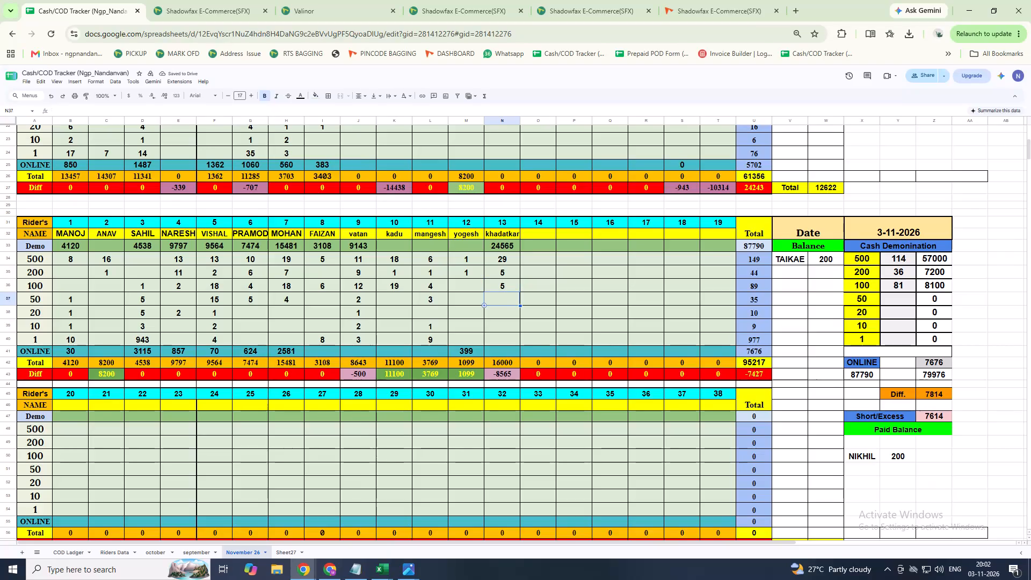
click(511, 290)
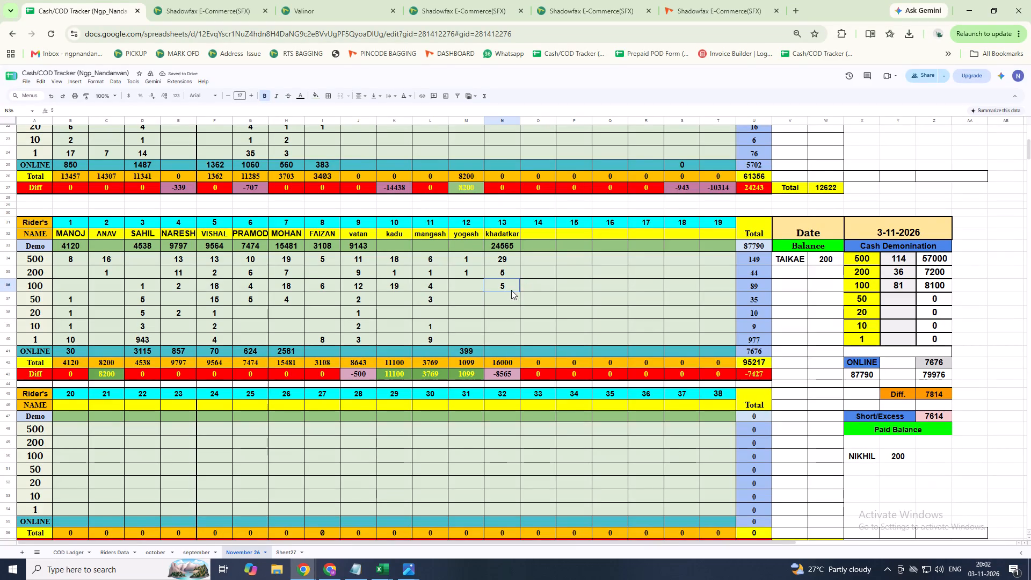
key(BackSpace)
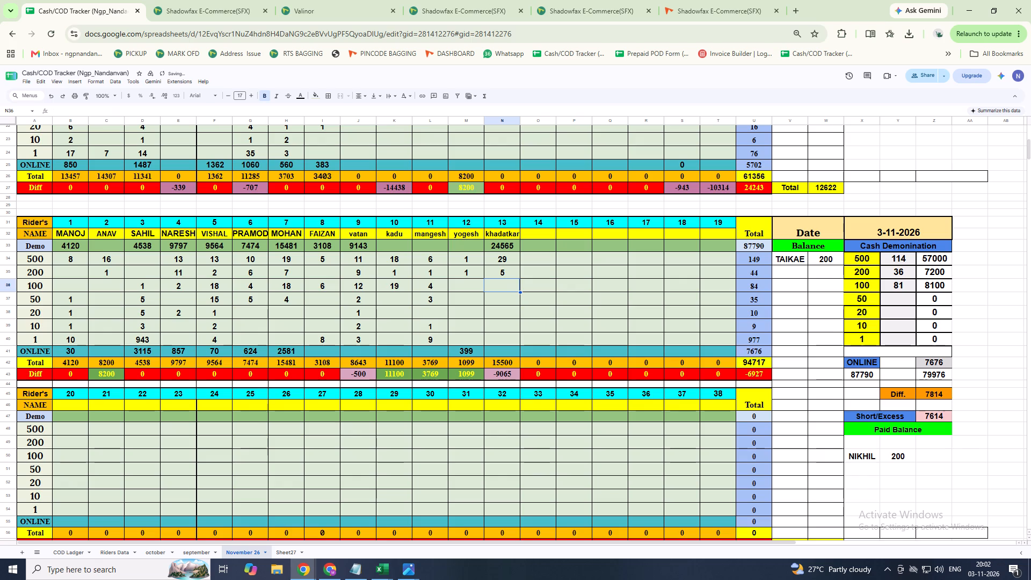
text(28)
key(Return)
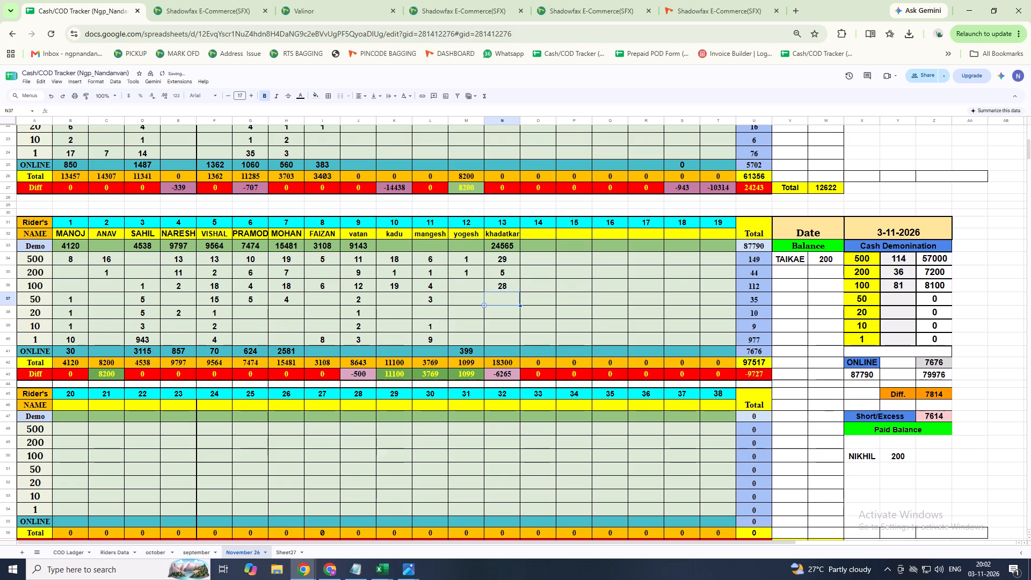
key(5)
key(Return)
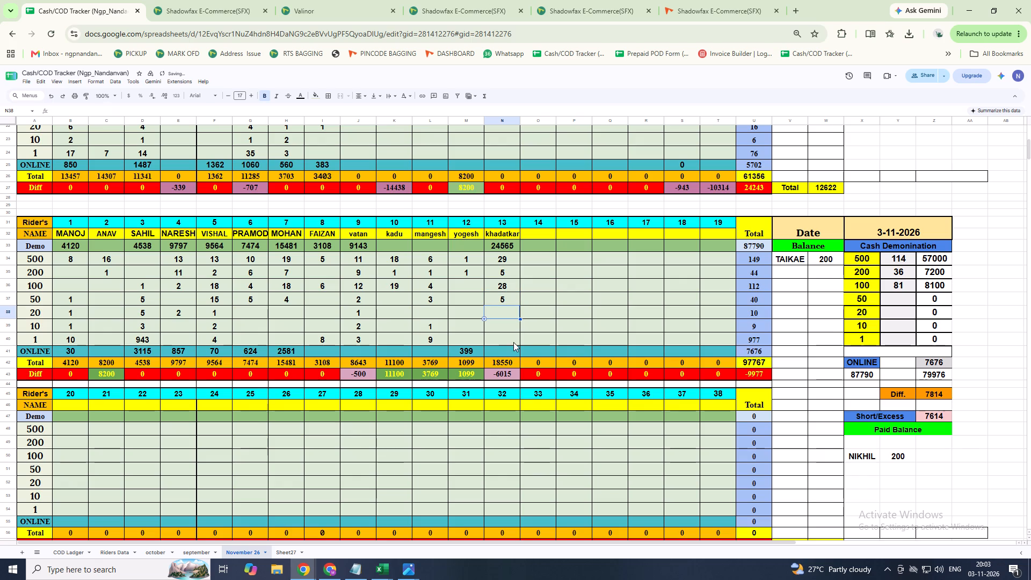
click(498, 335)
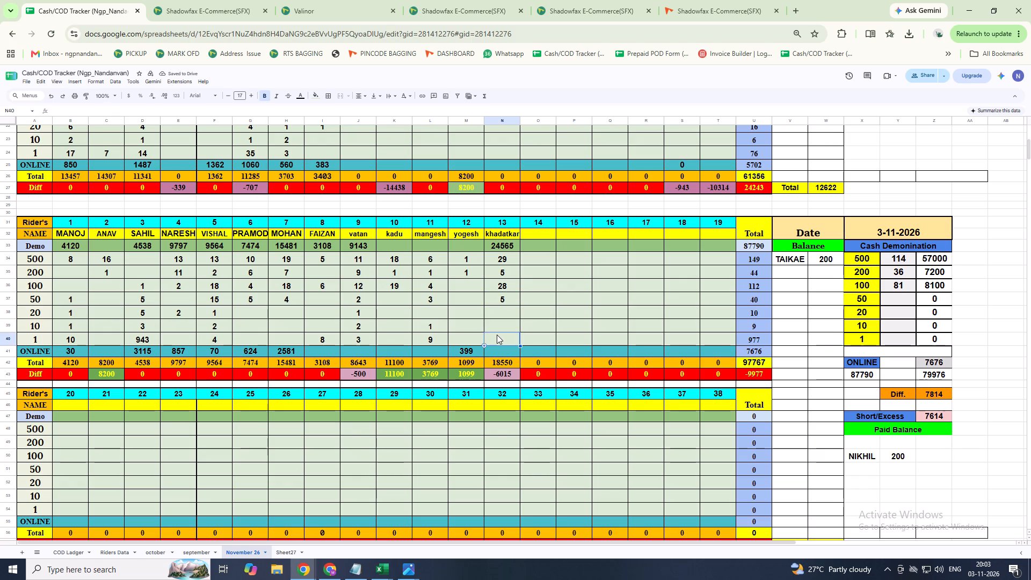
text(15)
key(Return)
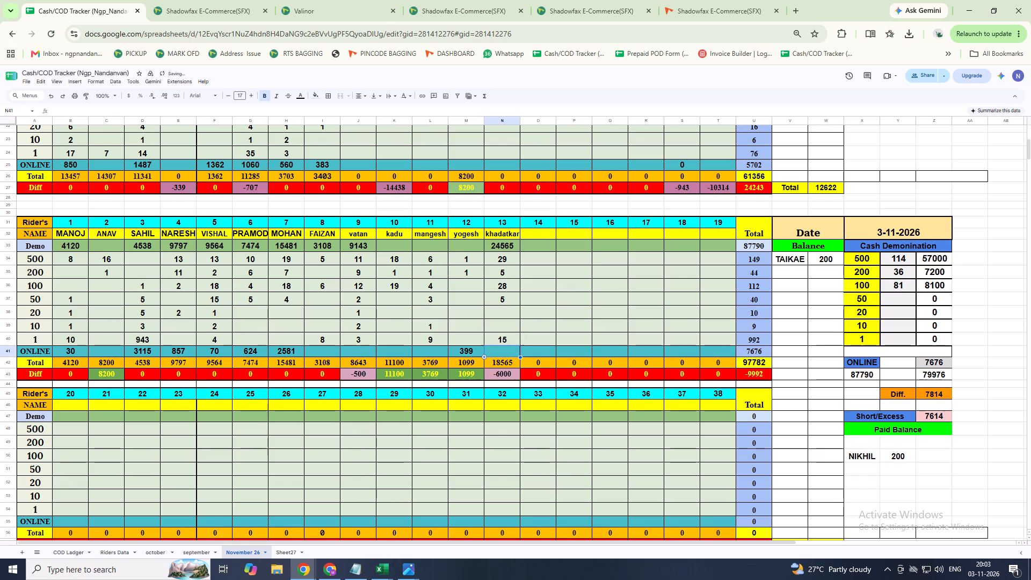
click(219, 6)
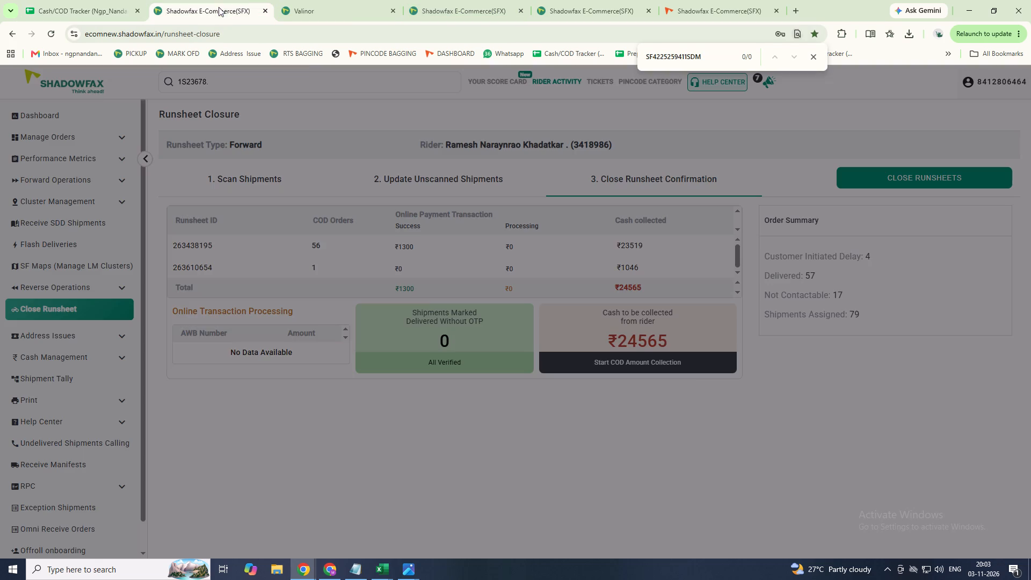
click(690, 370)
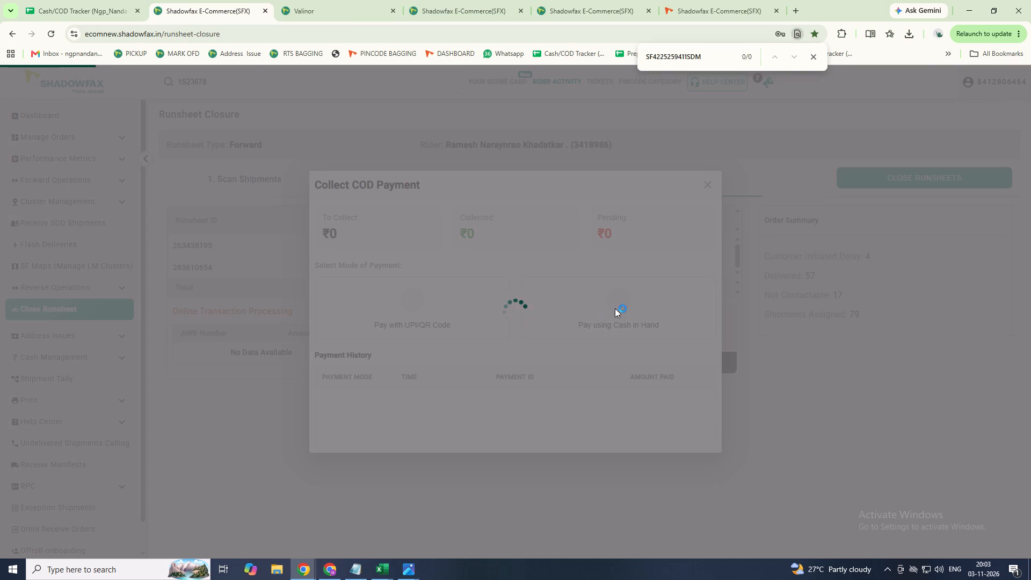
click(607, 310)
click(604, 314)
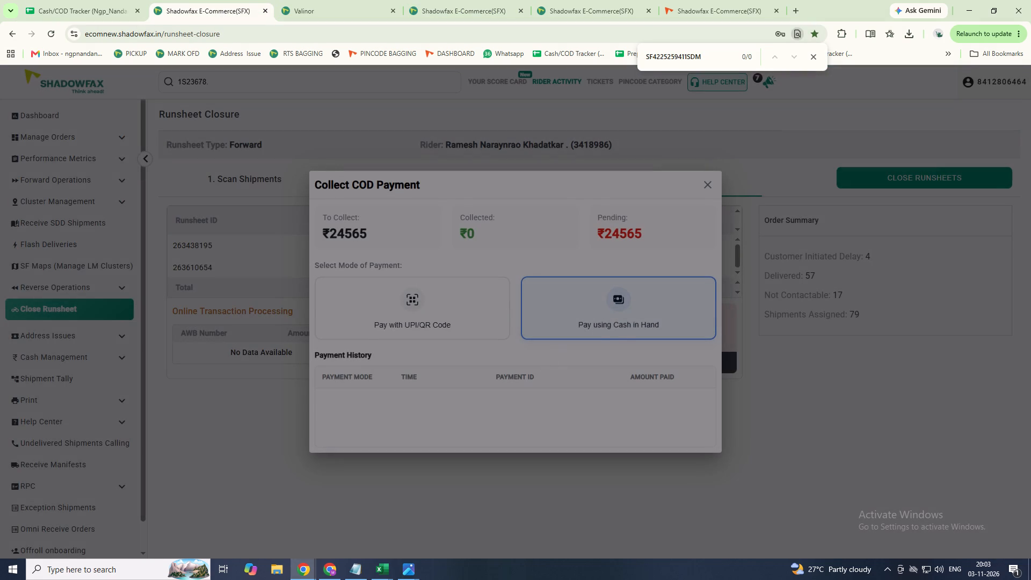
click(526, 376)
text(600)
key(0)
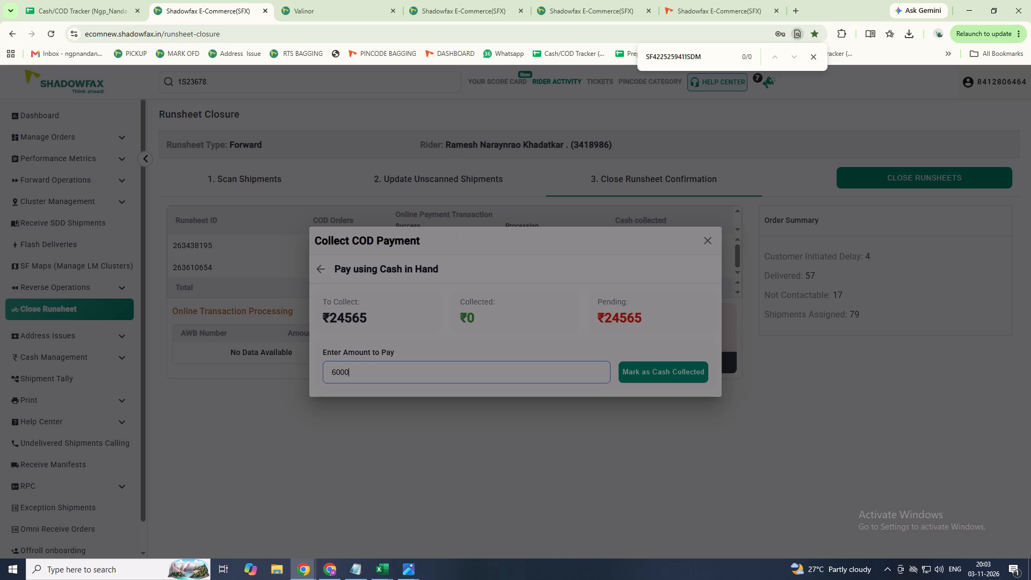
click(680, 376)
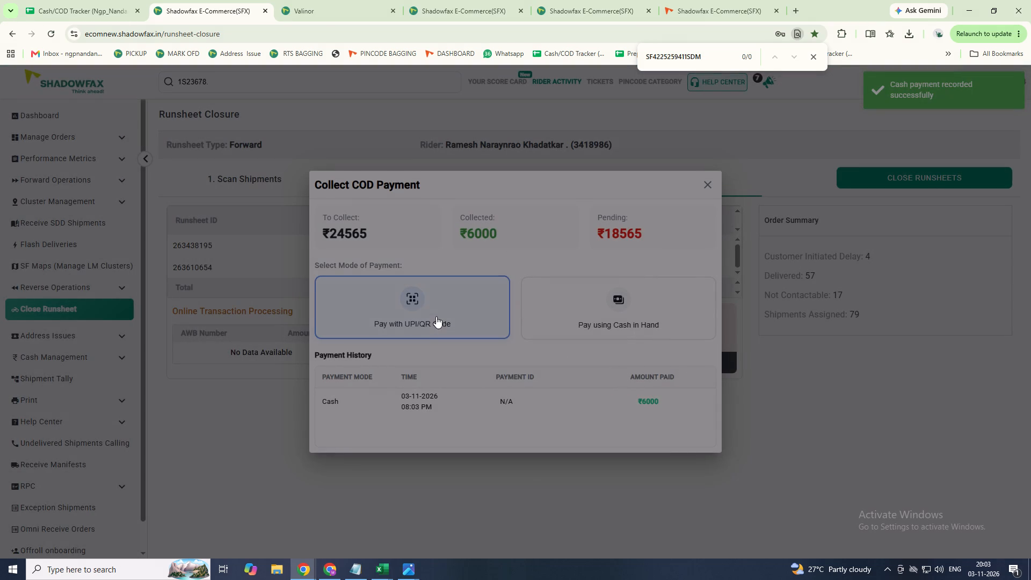
click(436, 316)
click(421, 366)
text(6000)
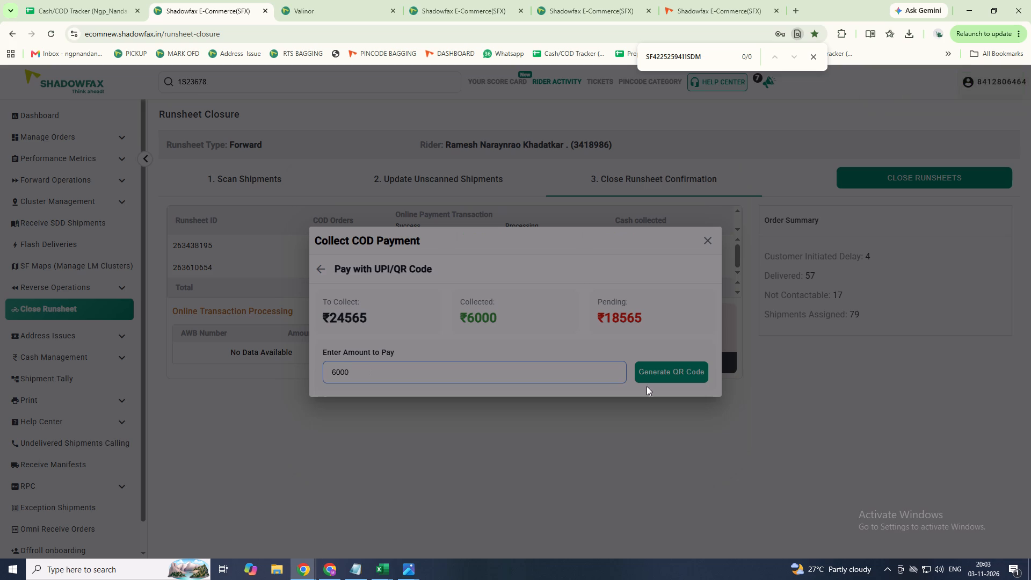
click(666, 372)
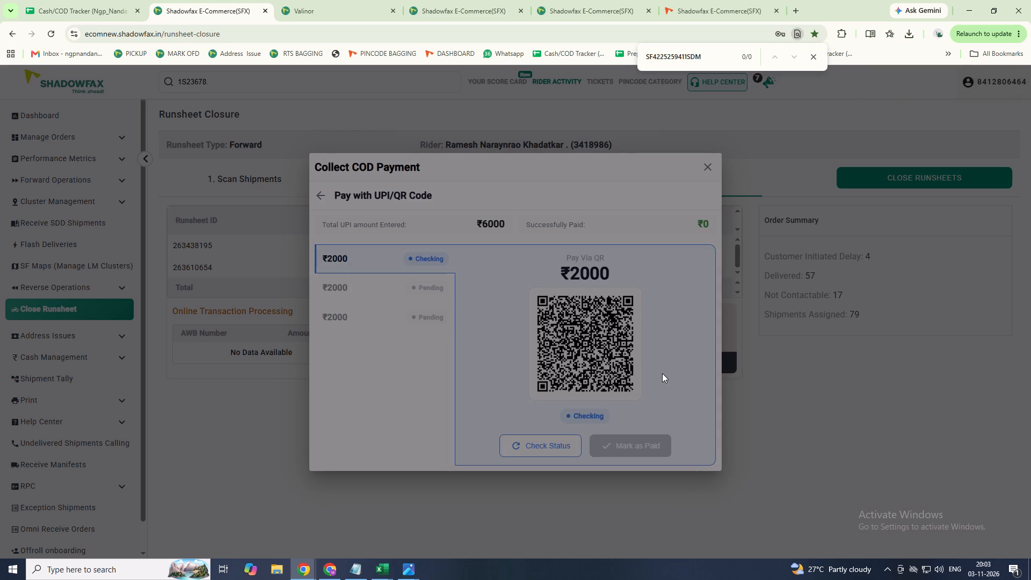
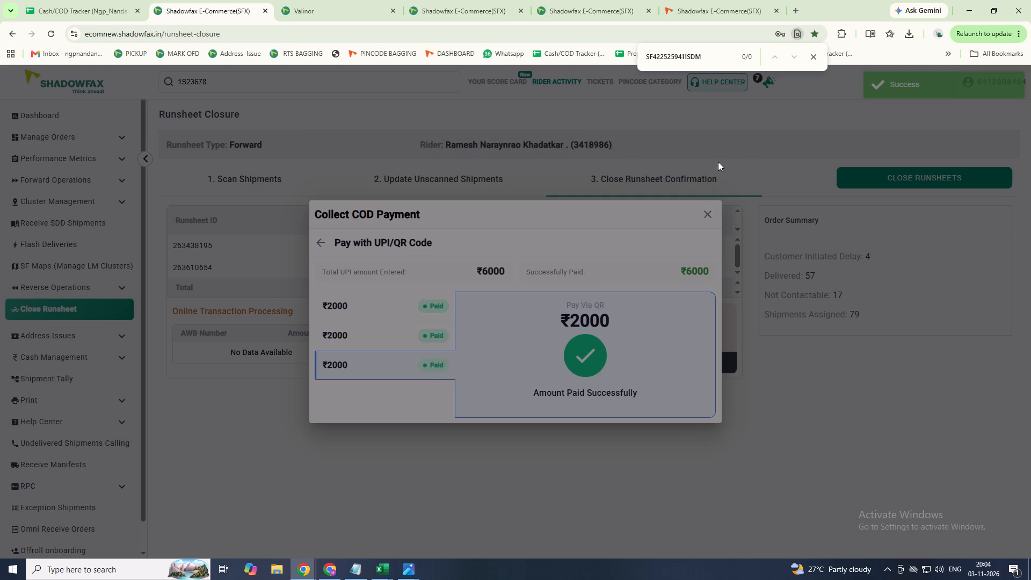
click(709, 209)
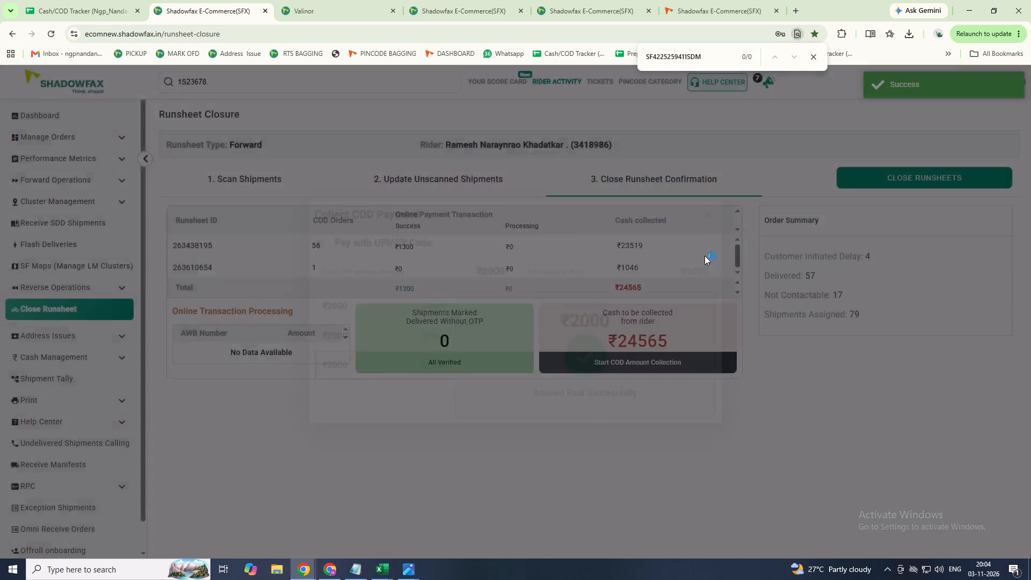
click(699, 359)
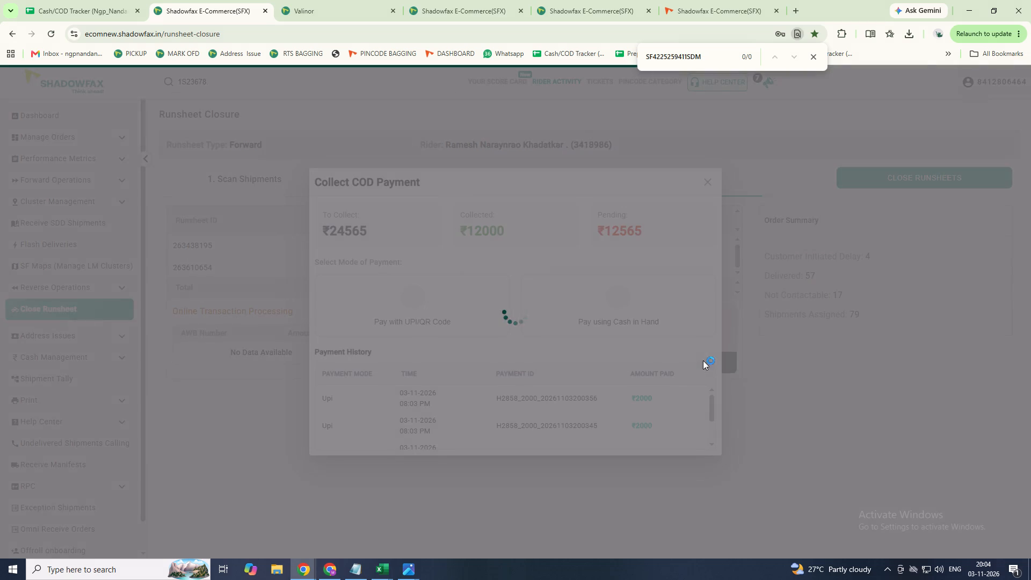
click(640, 301)
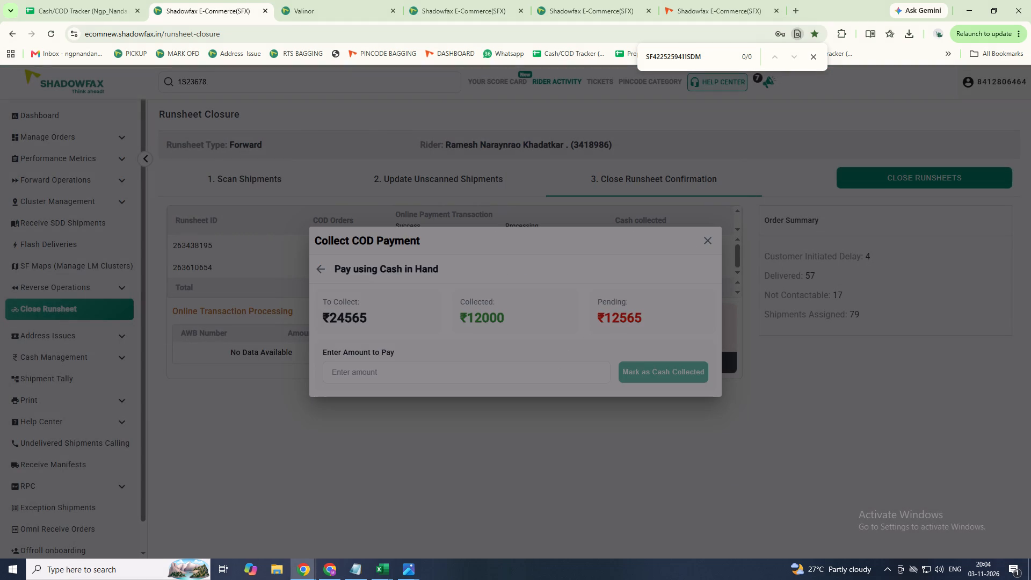
click(557, 372)
text(6000)
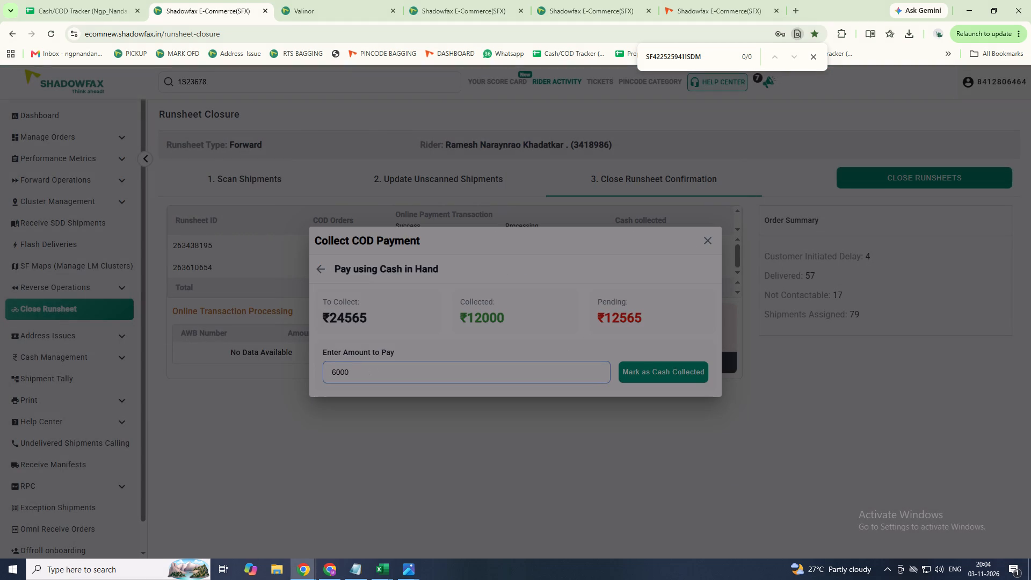
key(BackSpace)
key(BackSpace)
key(BackSpace)
key(BackSpace)
key(BackSpace)
key(BackSpace)
key(BackSpace)
key(BackSpace)
key(BackSpace)
key(BackSpace)
key(BackSpace)
key(BackSpace)
key(BackSpace)
key(BackSpace)
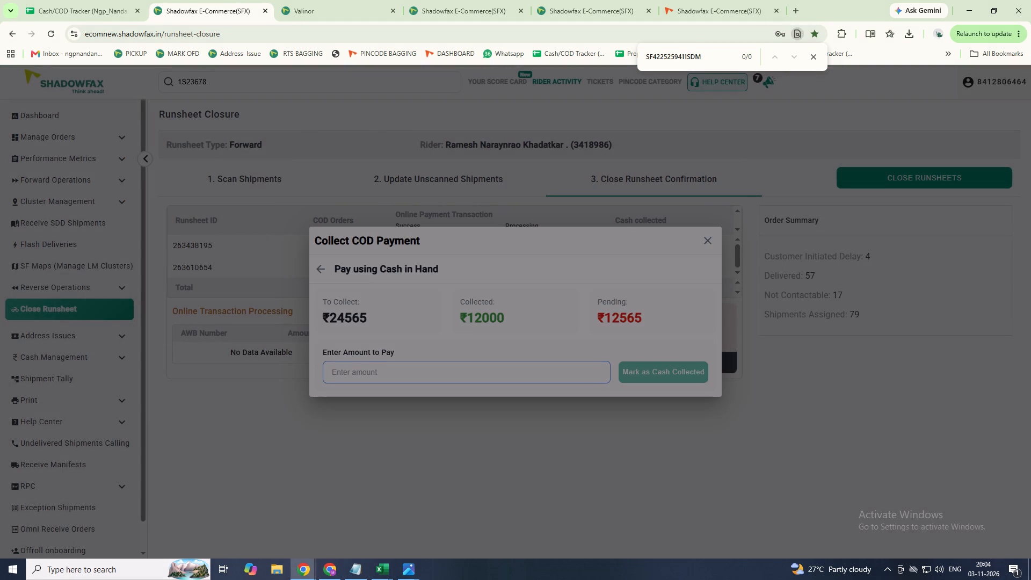
text(12)
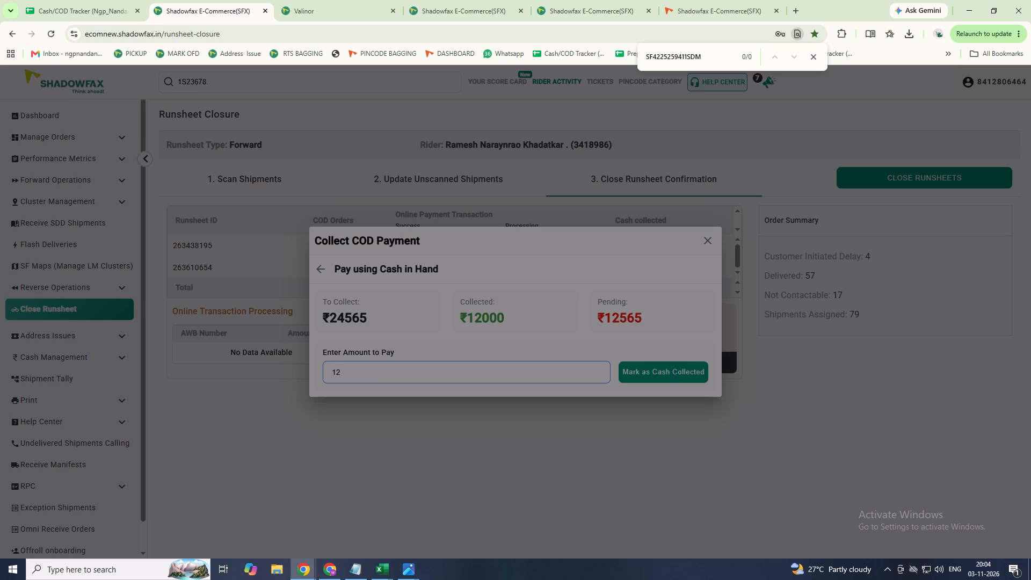
key(5)
text(65)
click(651, 372)
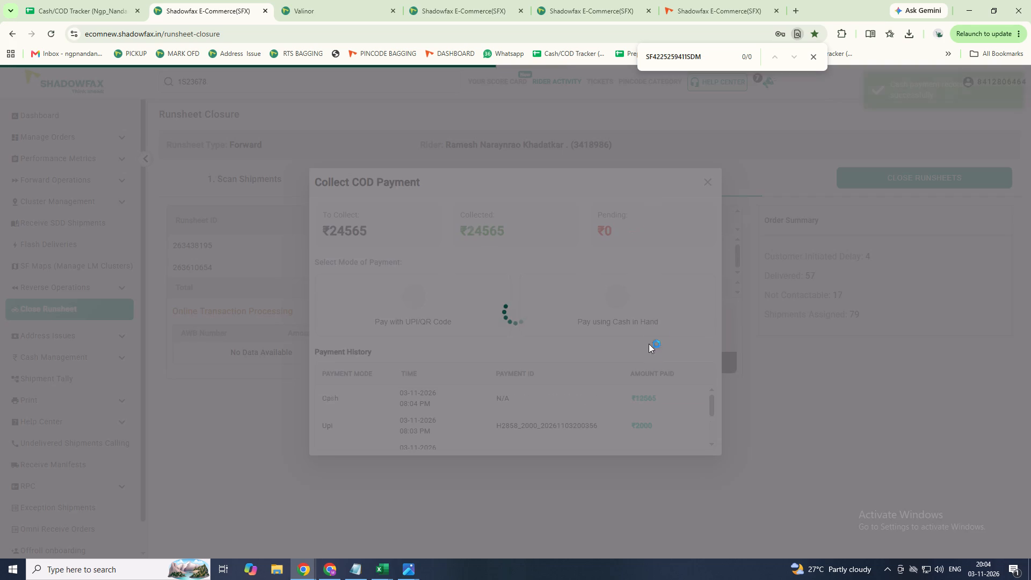
click(702, 175)
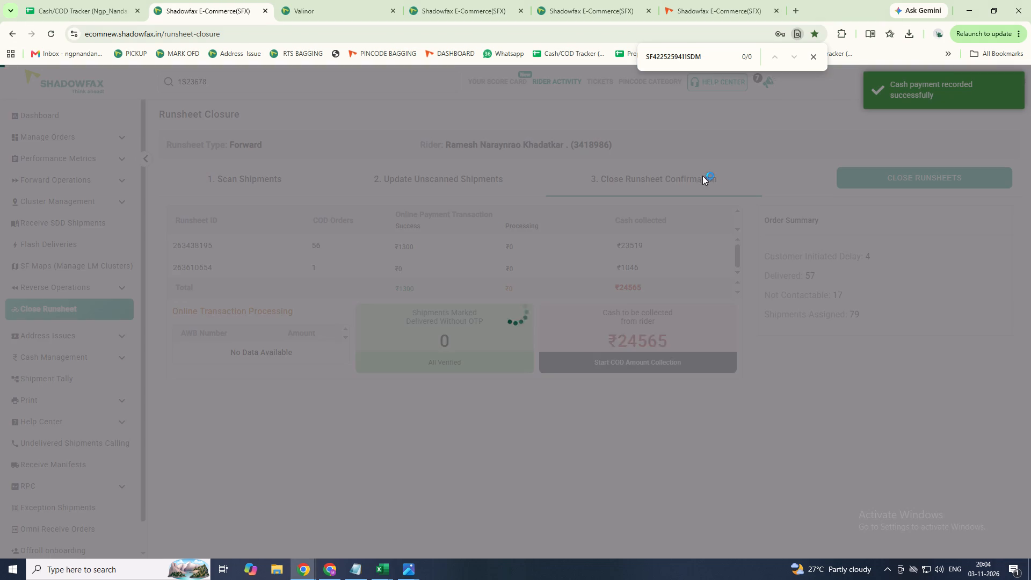
click(656, 367)
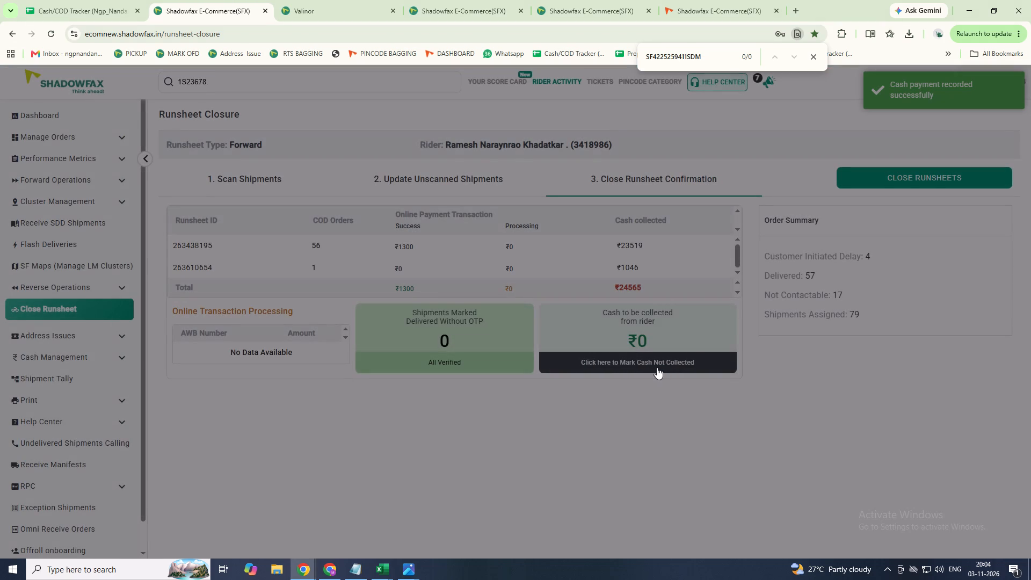
Close khadatkar's forward runsheets.
click(878, 180)
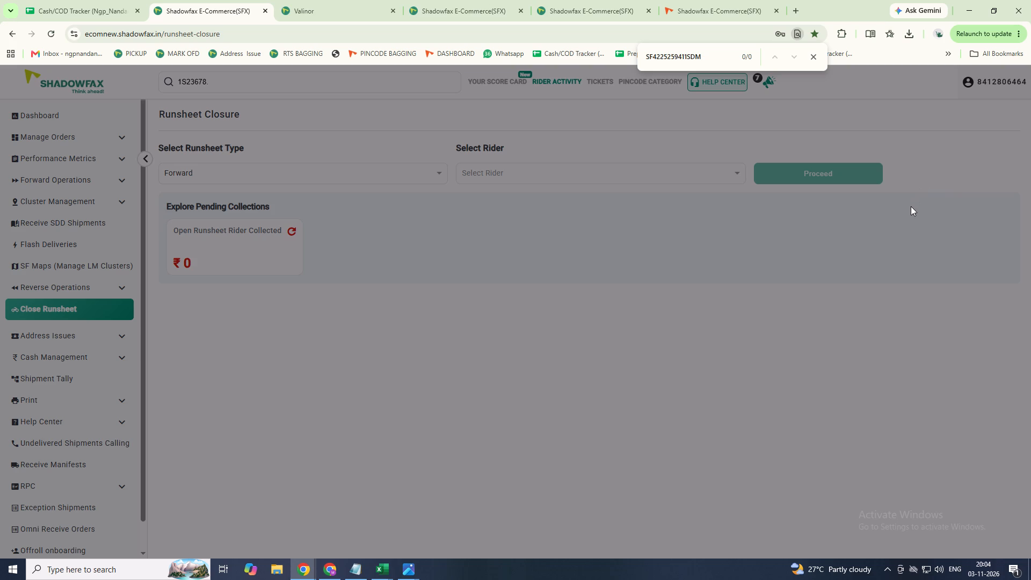
Search the portal for manifest HDCI100160300.
click(243, 77)
key(BackSpace)
key(BackSpace)
key(BackSpace)
key(BackSpace)
key(BackSpace)
key(BackSpace)
key(BackSpace)
key(BackSpace)
key(BackSpace)
key(BackSpace)
key(BackSpace)
key(BackSpace)
key(BackSpace)
key(BackSpace)
key(BackSpace)
key(BackSpace)
key(BackSpace)
key(BackSpace)
key(BackSpace)
key(BackSpace)
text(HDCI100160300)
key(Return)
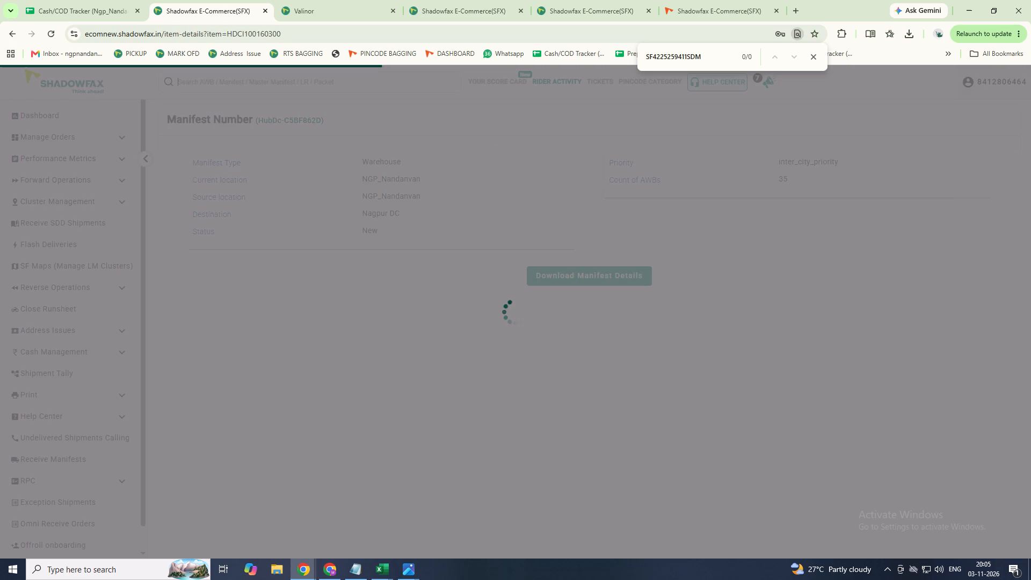